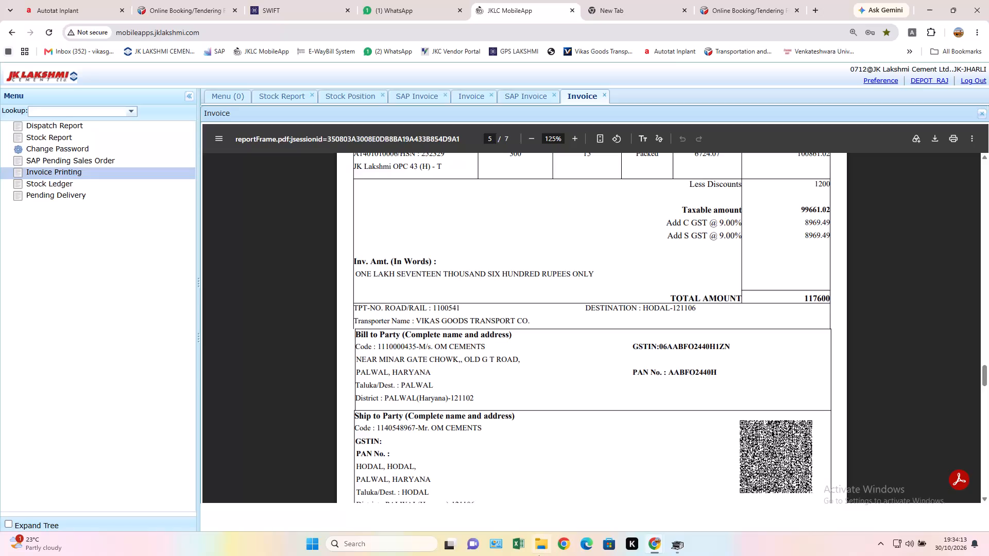
Switch to the autoplant Assigned Orders page and show 200 auction orders per page.
left_click(135, 8)
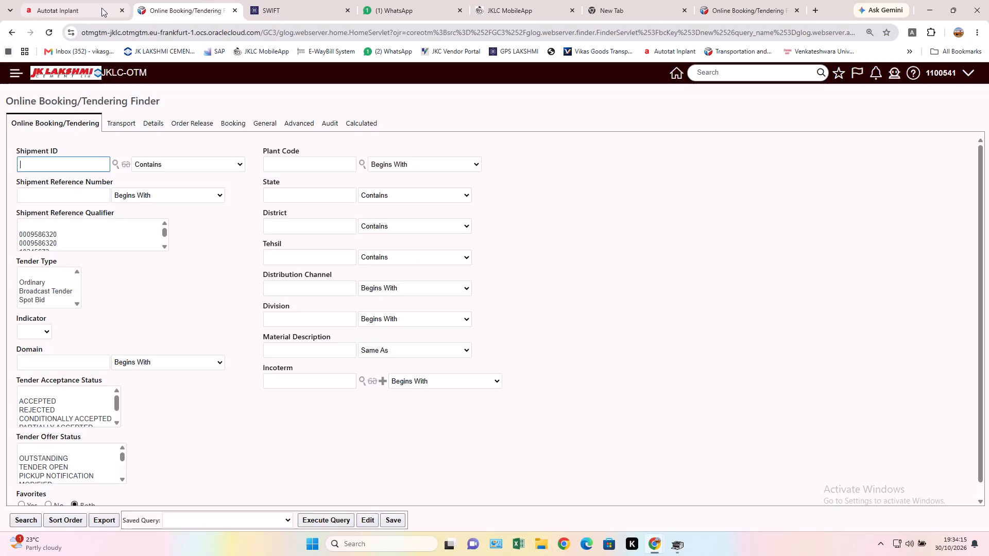
left_click(96, 7)
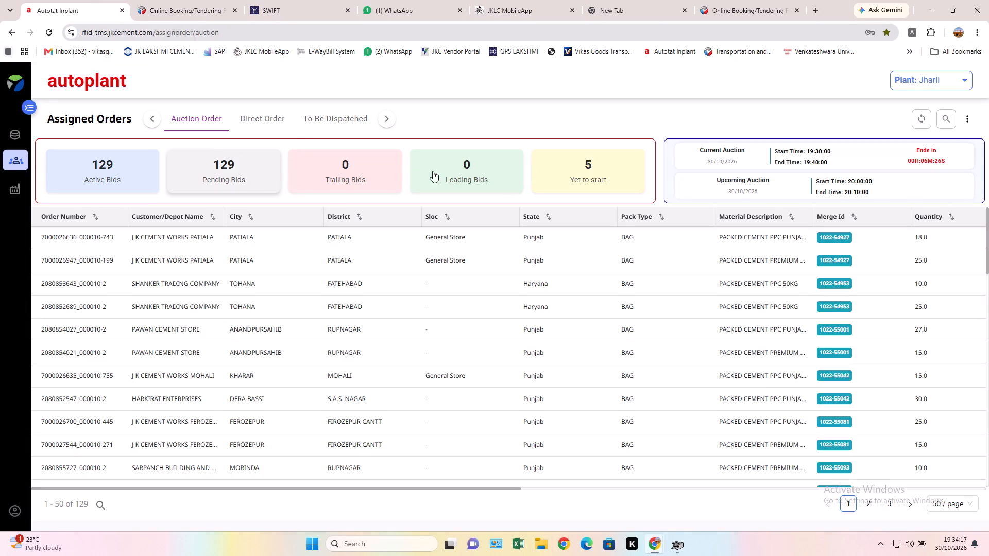
left_click(963, 500)
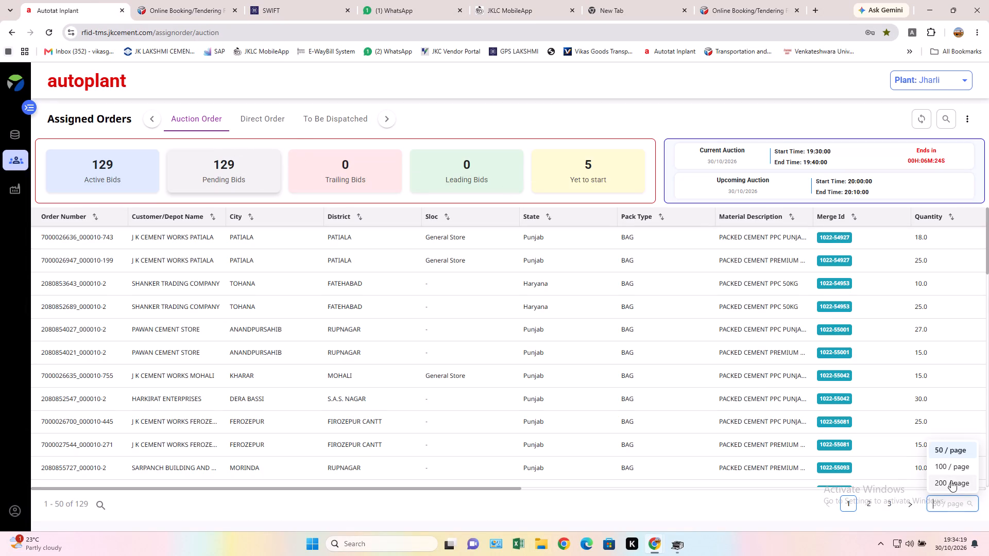
left_click(951, 480)
Search the auction orders for BANGROLA.
left_click(946, 120)
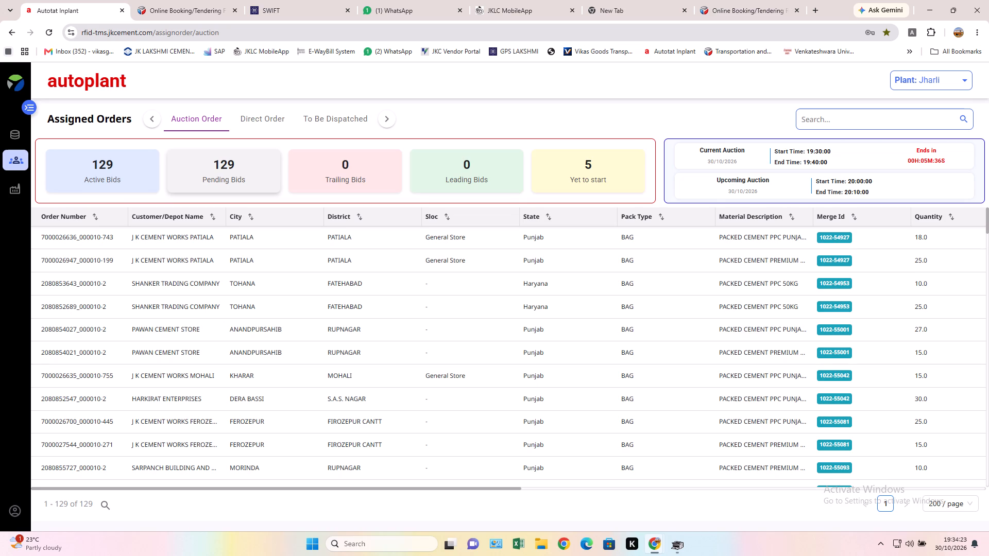
type("BANG")
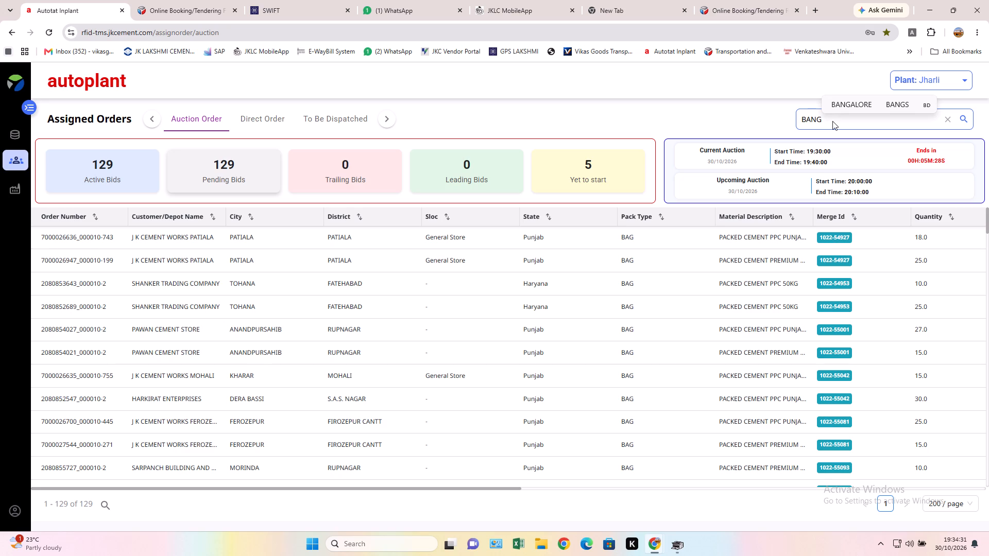
type("ROLA")
left_click(960, 119)
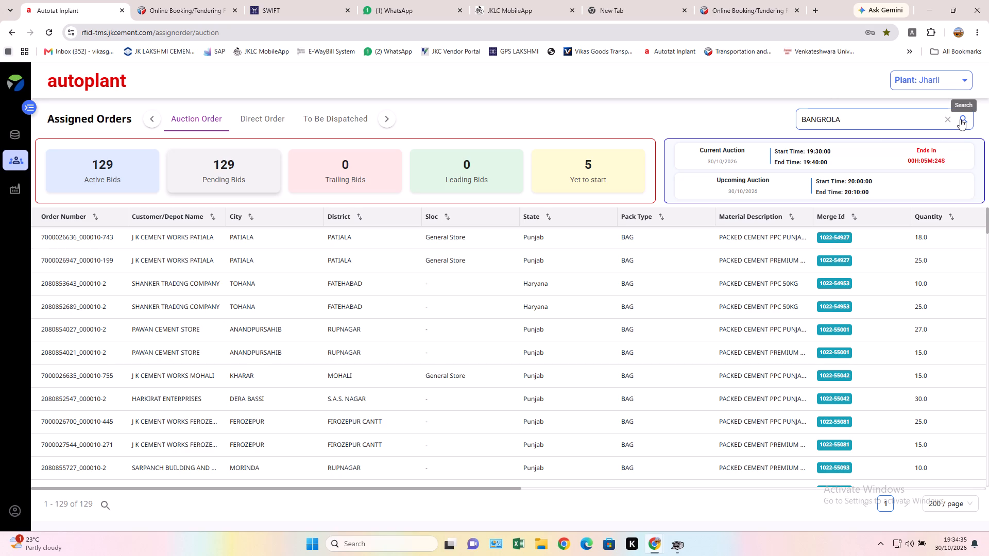
Correct the search term to BHANGROLA and search the auction orders again.
left_click(805, 122)
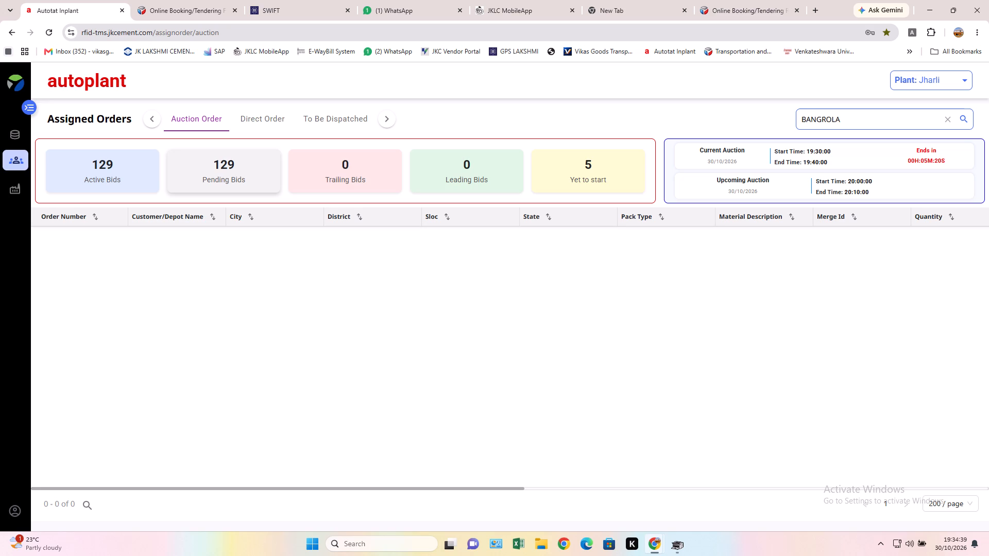
key("h")
left_click(963, 119)
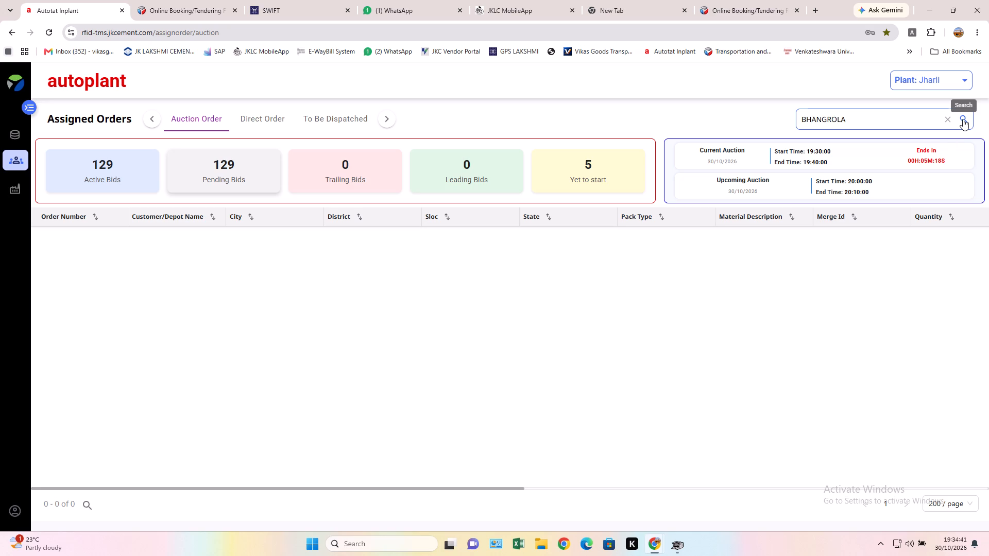
double_click(963, 119)
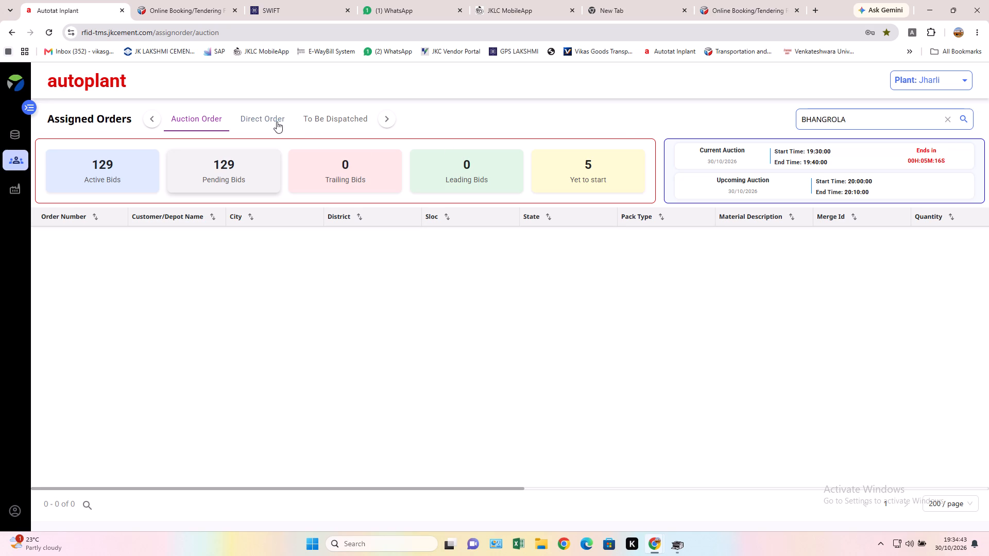
Clear the search by switching to the direct orders and back to the auction orders, showing 200 orders per page.
left_click(277, 121)
left_click(214, 119)
double_click(214, 119)
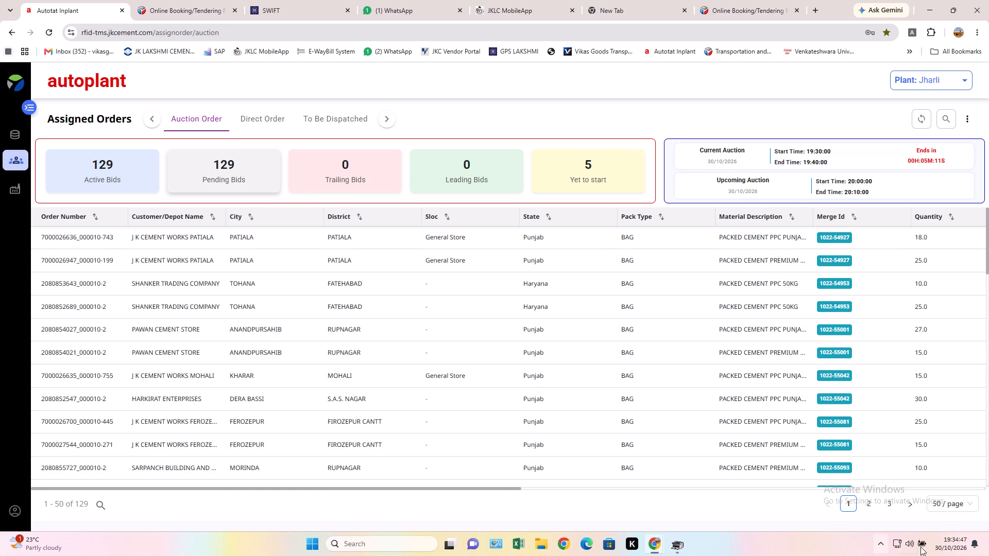
left_click(967, 505)
left_click(956, 486)
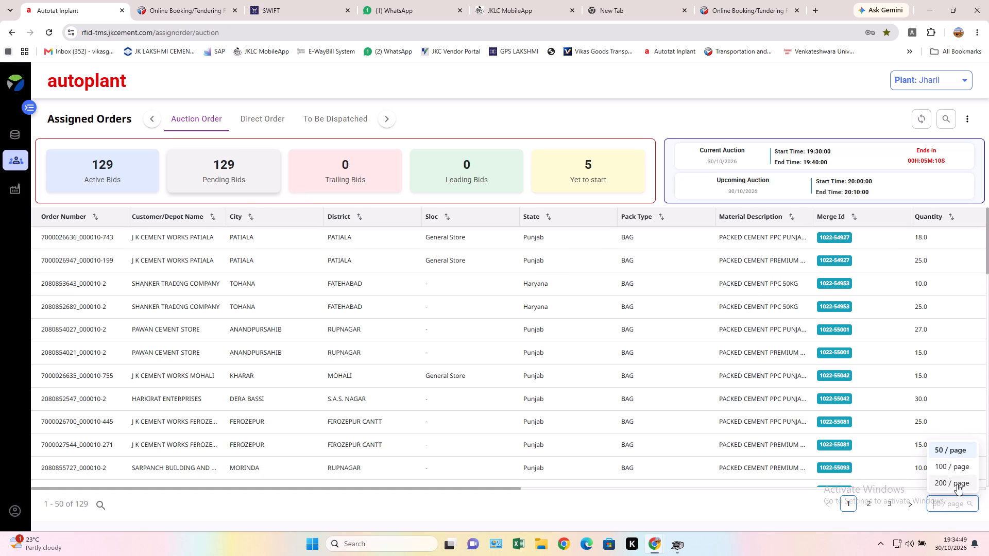
left_click(957, 484)
Sort the pending bids by city in ascending order and check the cities starting with A to D.
left_click(252, 220)
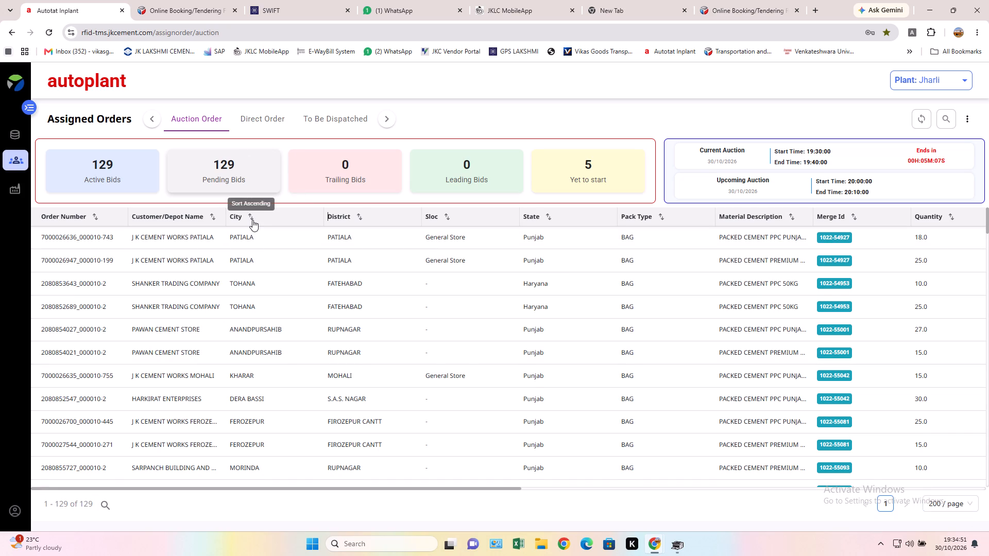
scroll(289, 316, "down", 6)
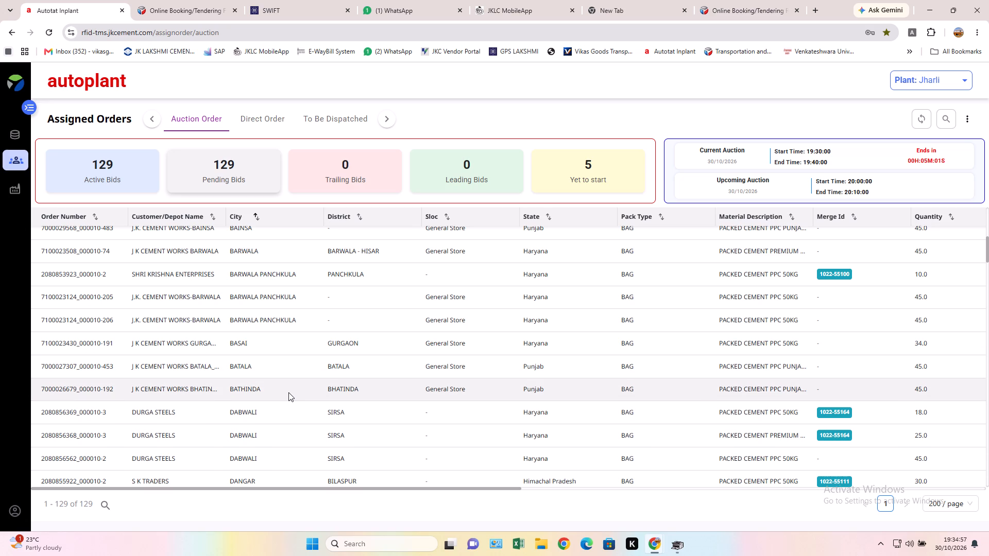
scroll(288, 392, "up", 3)
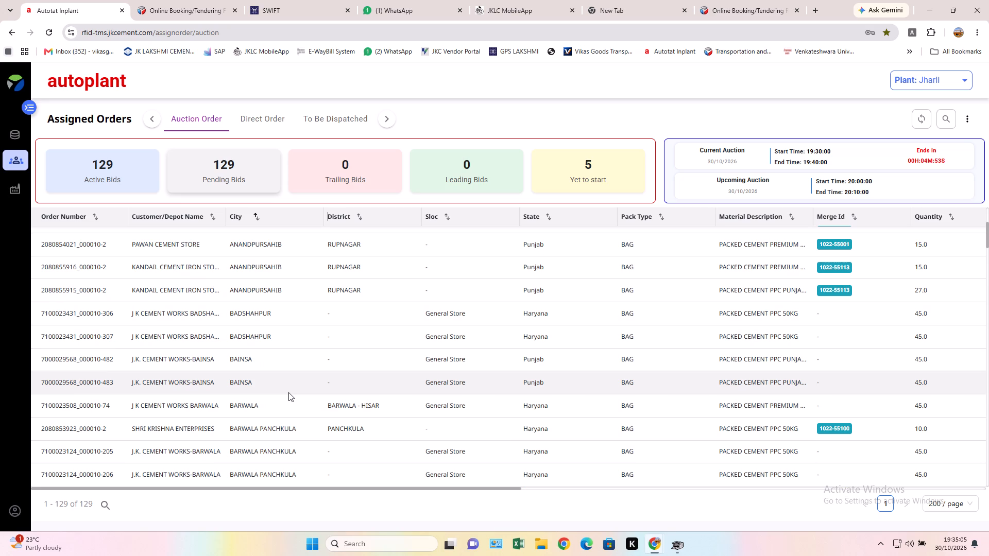
left_click_drag(312, 356, 506, 114)
View the bids that are yet to start and examine their quantity and freight details.
left_click(574, 169)
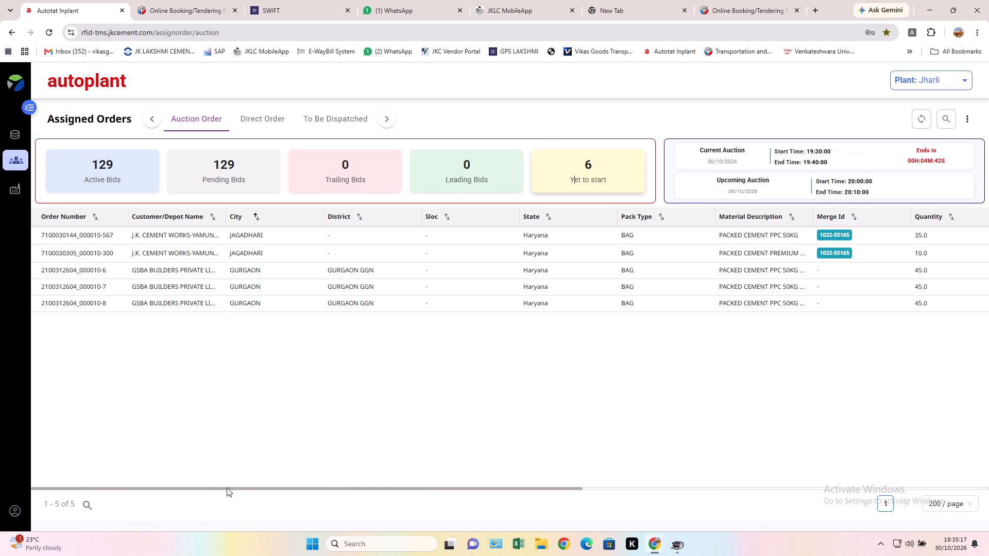
left_click_drag(227, 488, 306, 484)
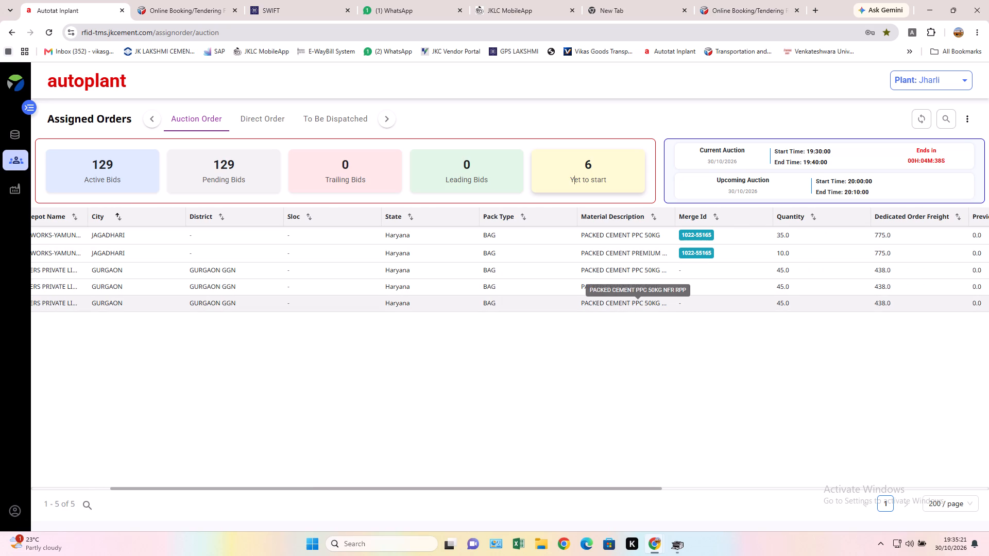
left_click_drag(514, 489, 169, 485)
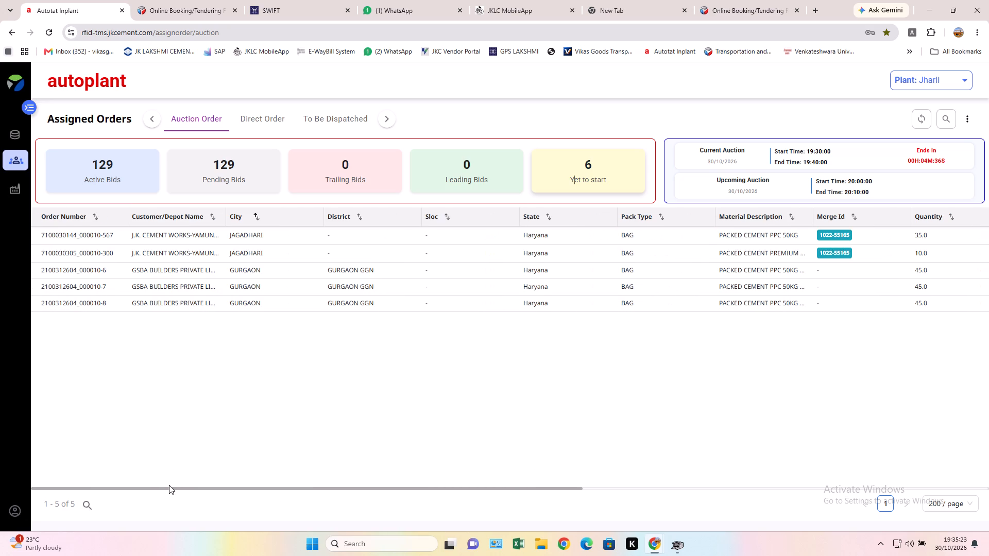
left_click_drag(169, 485, 169, 480)
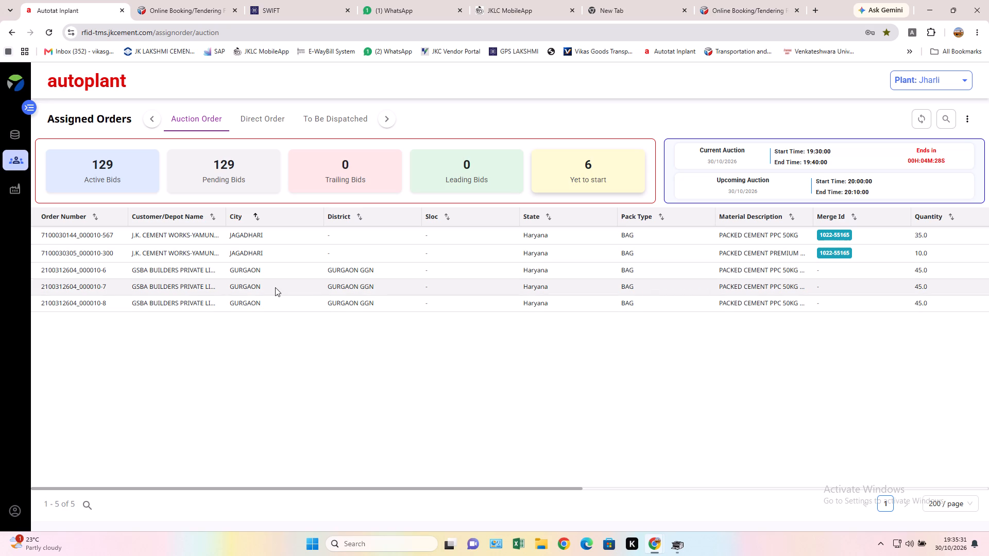
Return to the pending bids, sort them by city in ascending order and look through the cities.
left_click(232, 169)
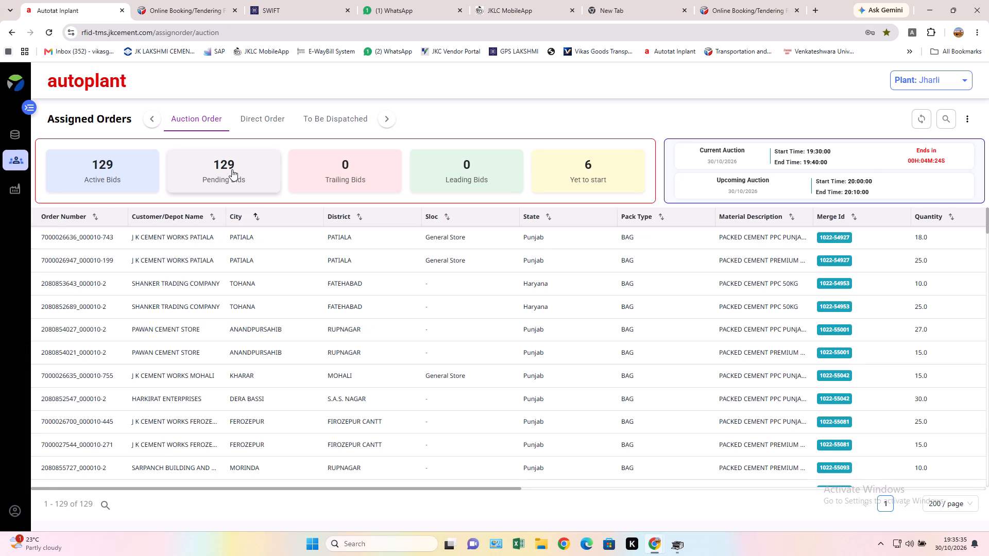
left_click(258, 216)
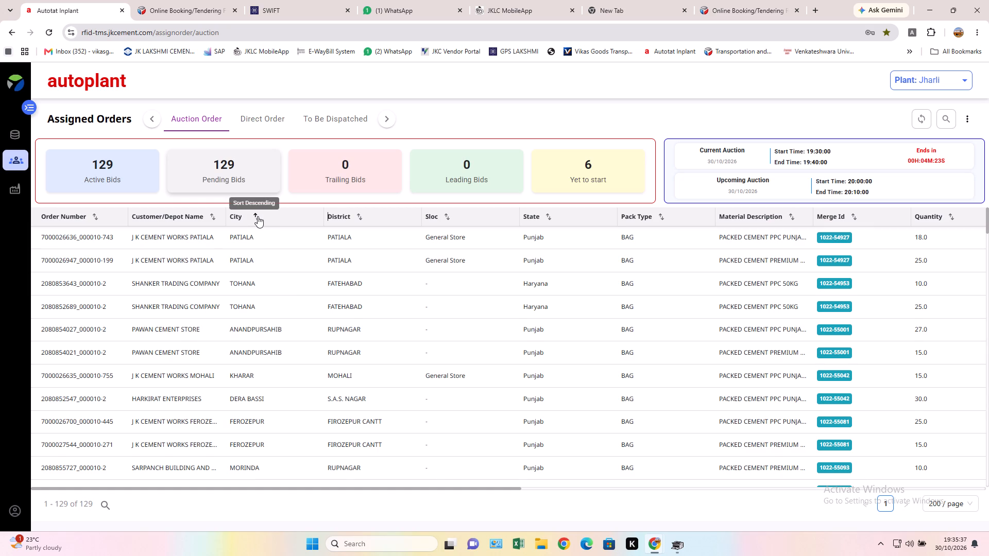
left_click(257, 217)
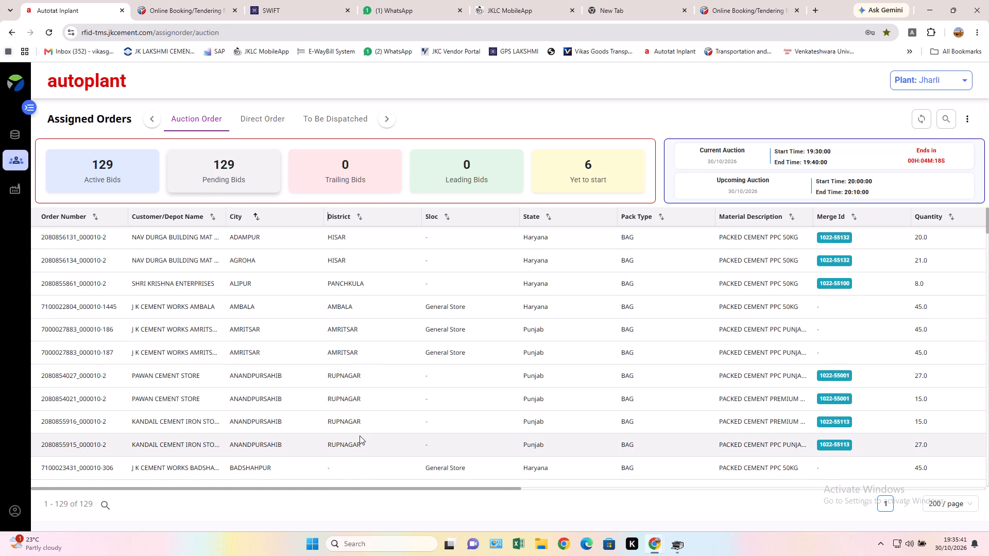
scroll(360, 436, "down", 1)
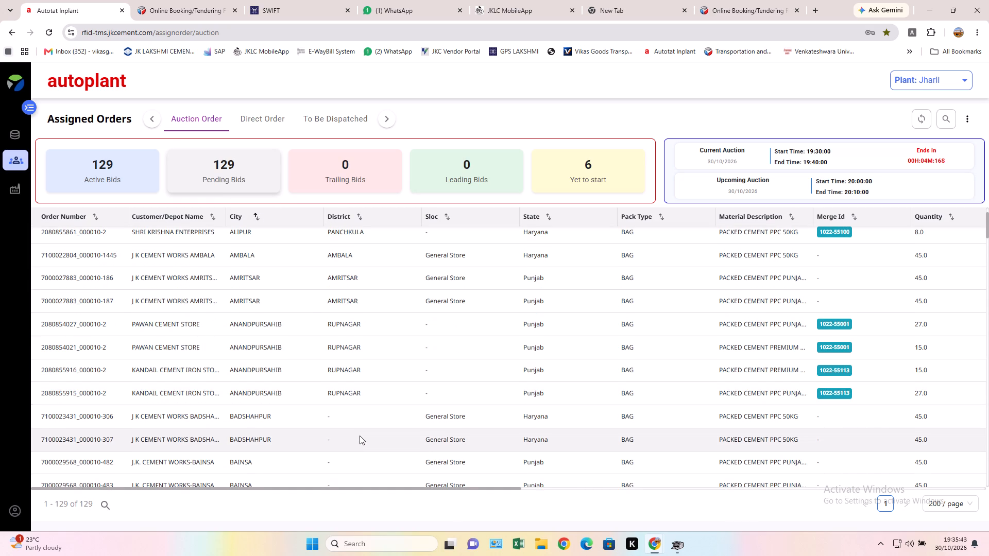
scroll(360, 436, "down", 2)
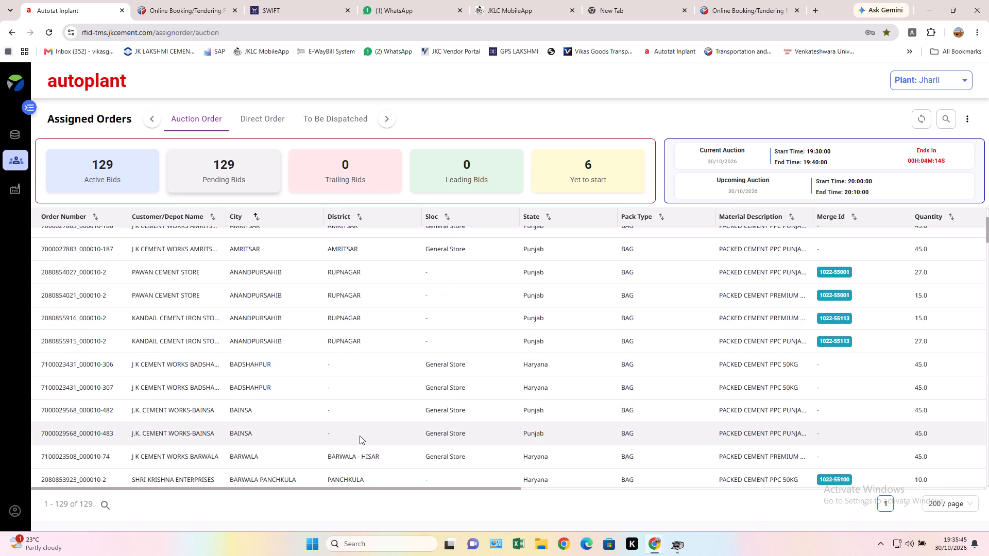
scroll(360, 436, "down", 1)
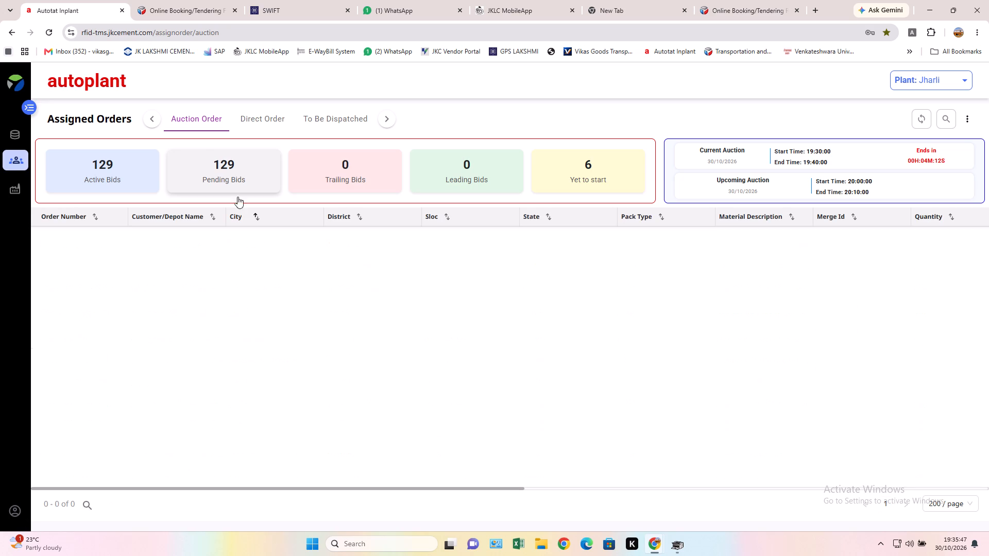
Reload the pending bids list.
left_click(220, 179)
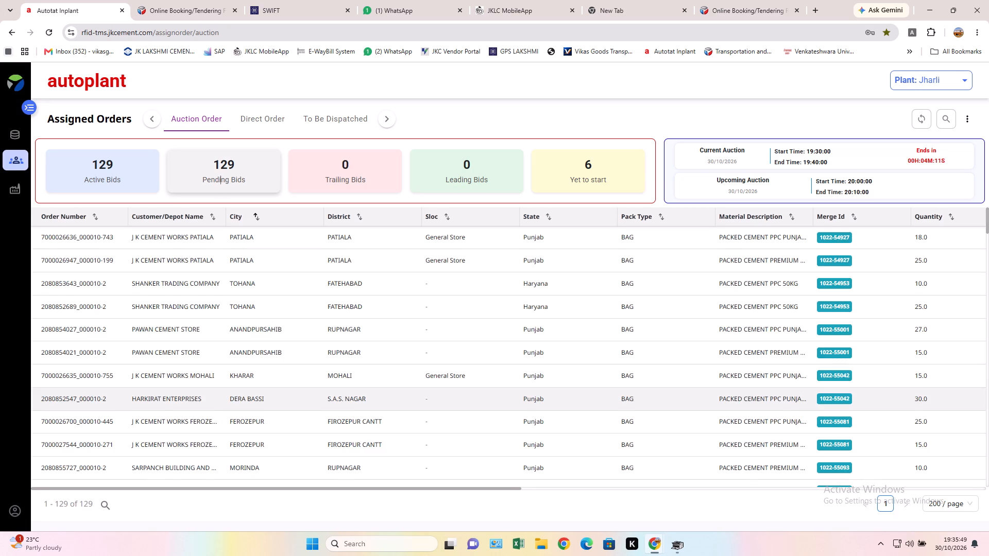
scroll(328, 393, "down", 2)
left_click(245, 180)
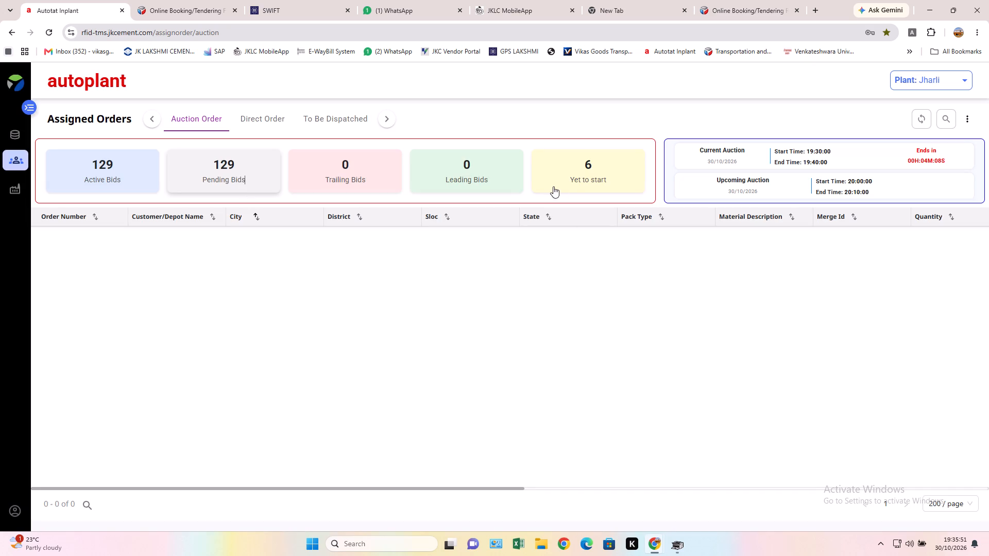
Open the list of bids that are yet to start.
left_click(569, 172)
left_click(569, 172)
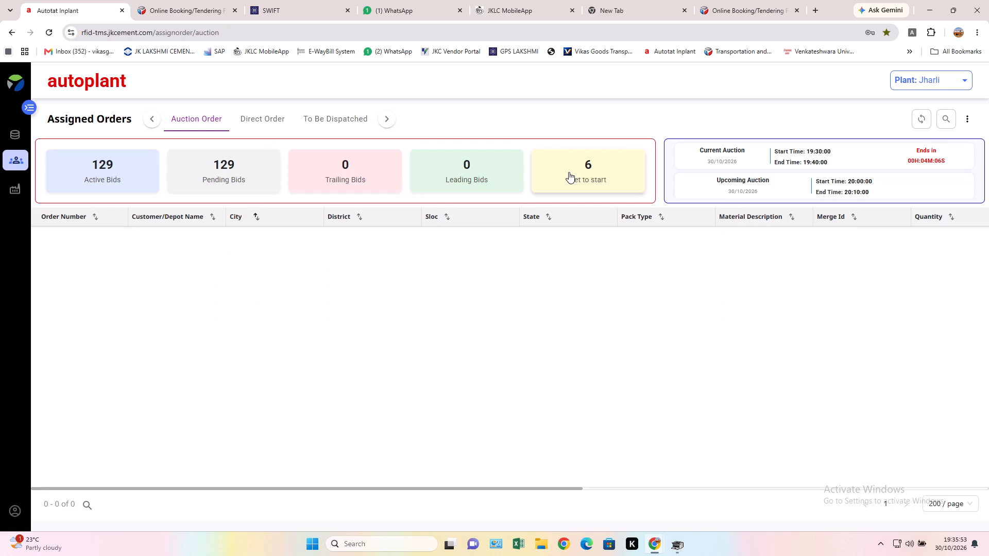
left_click(569, 172)
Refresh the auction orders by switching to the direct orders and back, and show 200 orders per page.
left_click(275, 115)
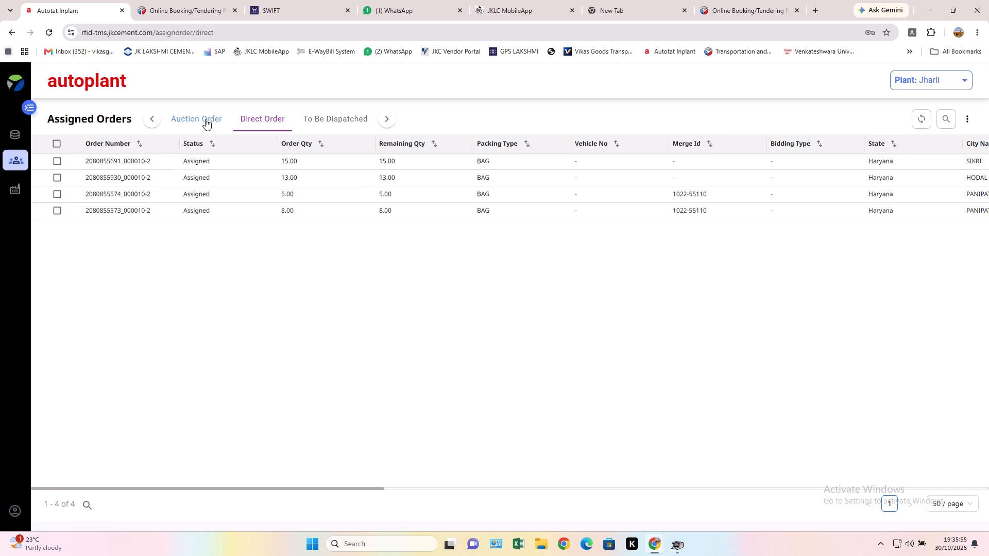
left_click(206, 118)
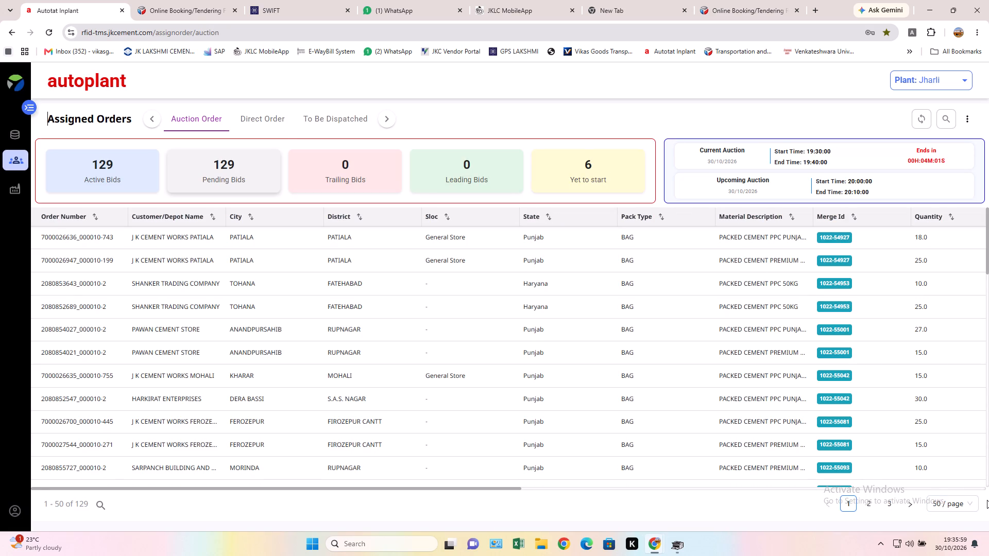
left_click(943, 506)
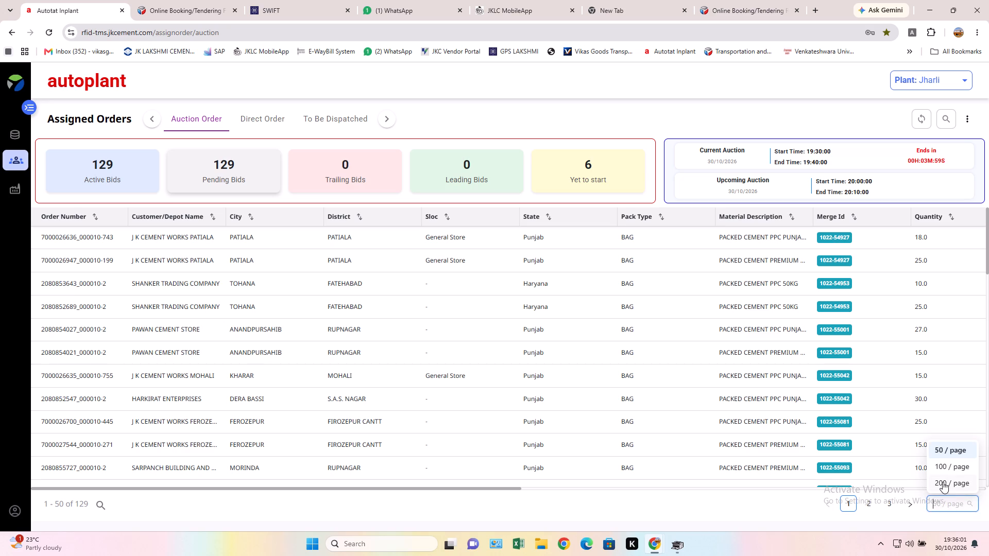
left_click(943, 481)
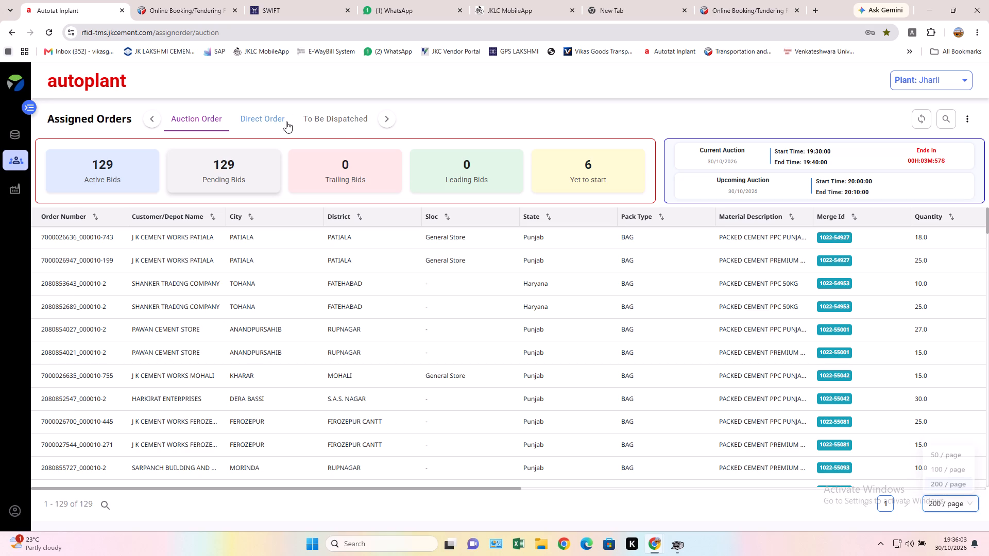
Check the direct orders again, return to the auction orders and show 200 orders per page.
left_click(277, 119)
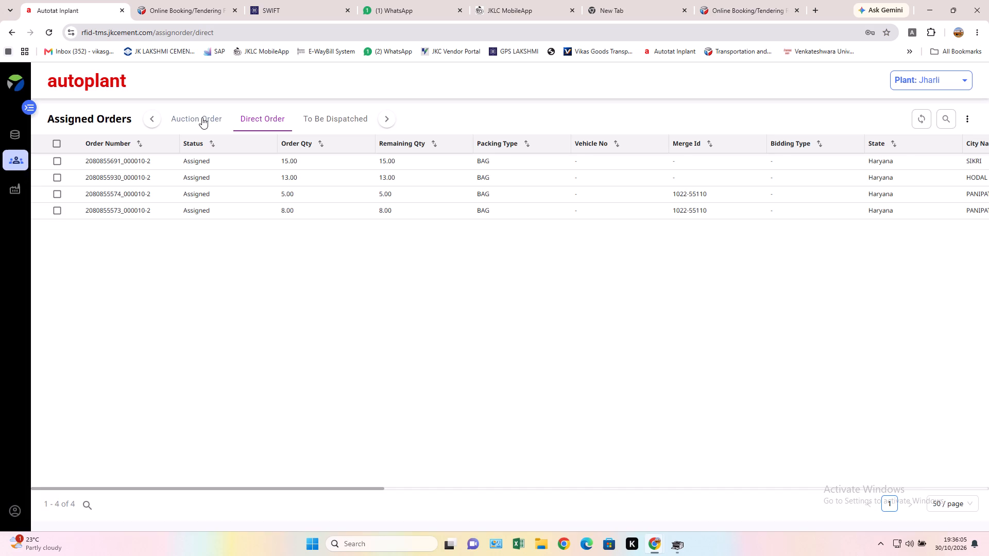
left_click(202, 117)
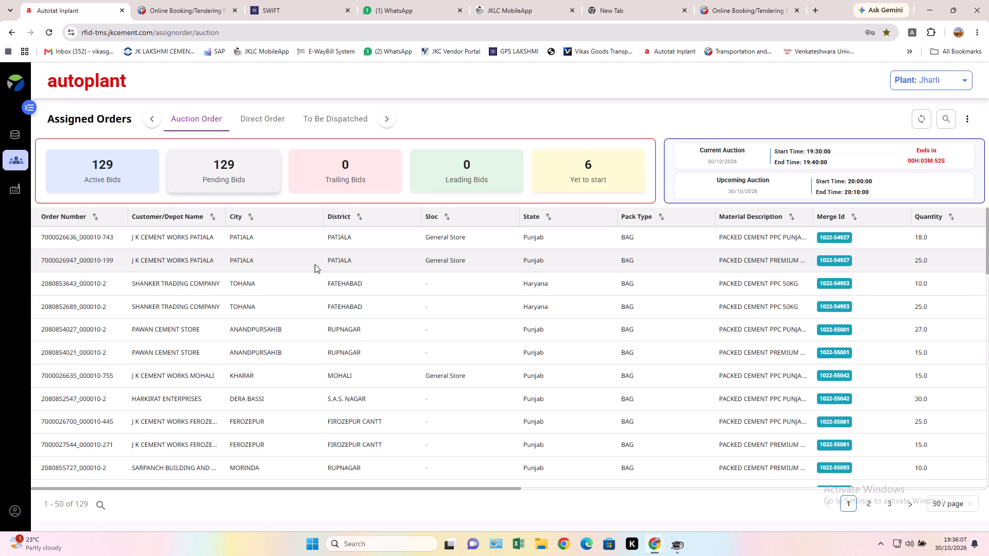
left_click(960, 502)
left_click(953, 480)
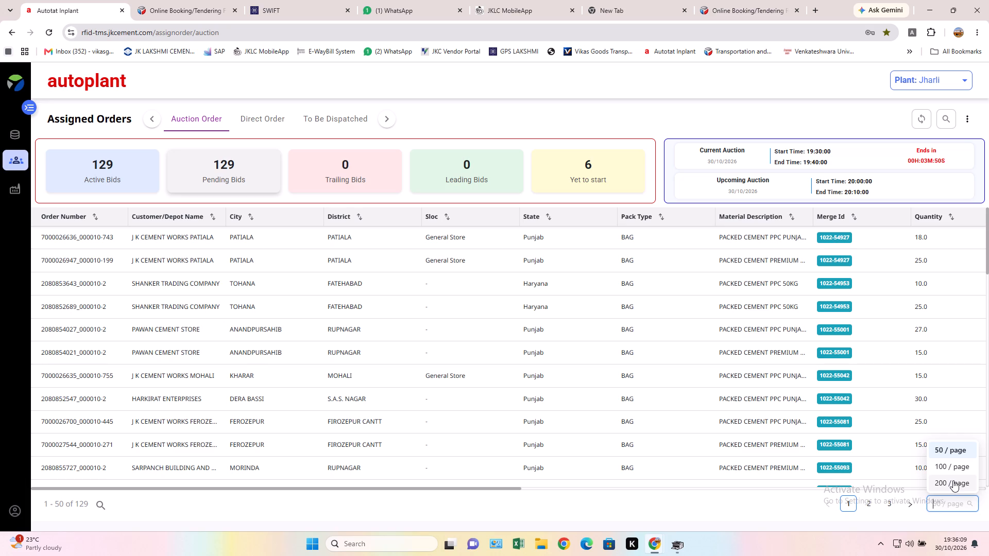
Look through the pending auction orders, check the direct orders list and return to the auction orders.
scroll(529, 341, "down", 2)
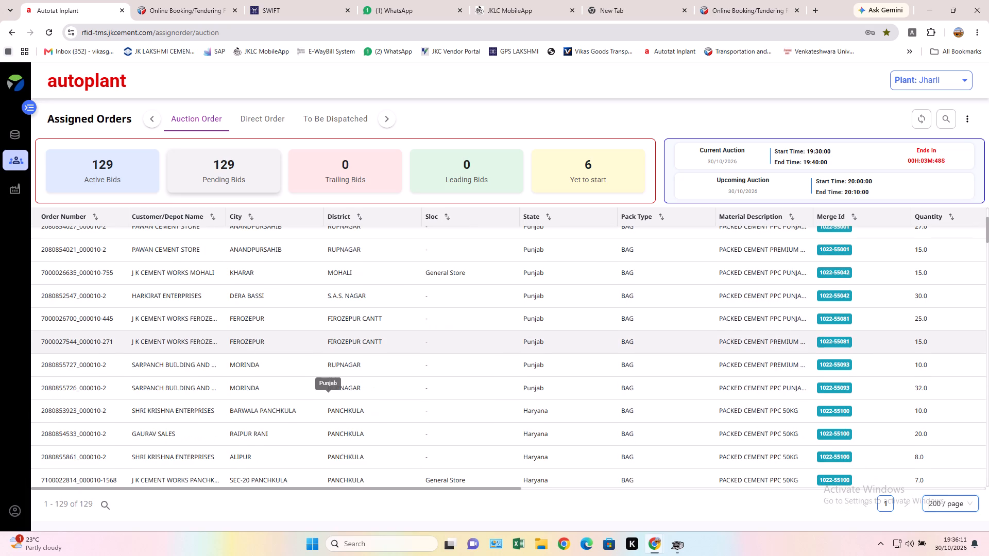
scroll(529, 341, "up", 1)
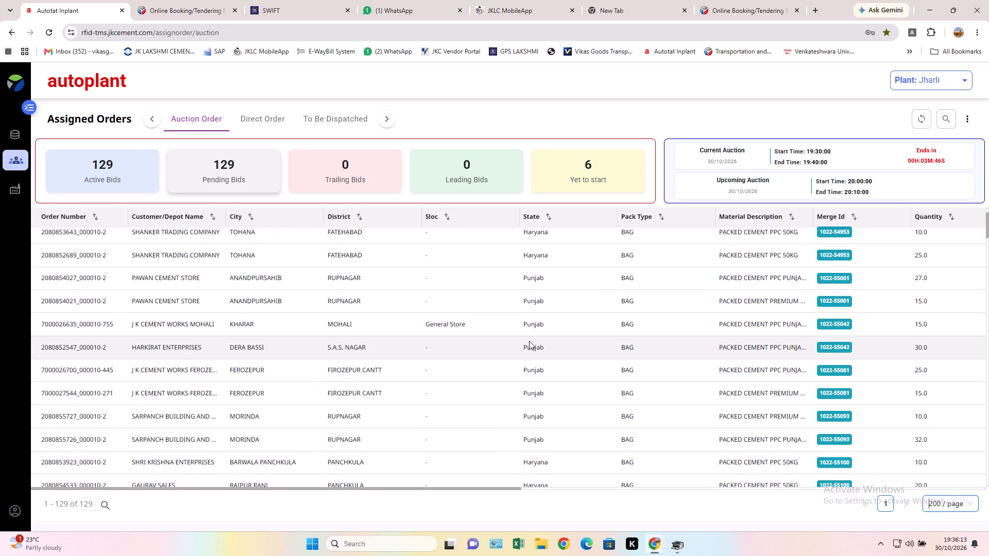
scroll(529, 341, "down", 1)
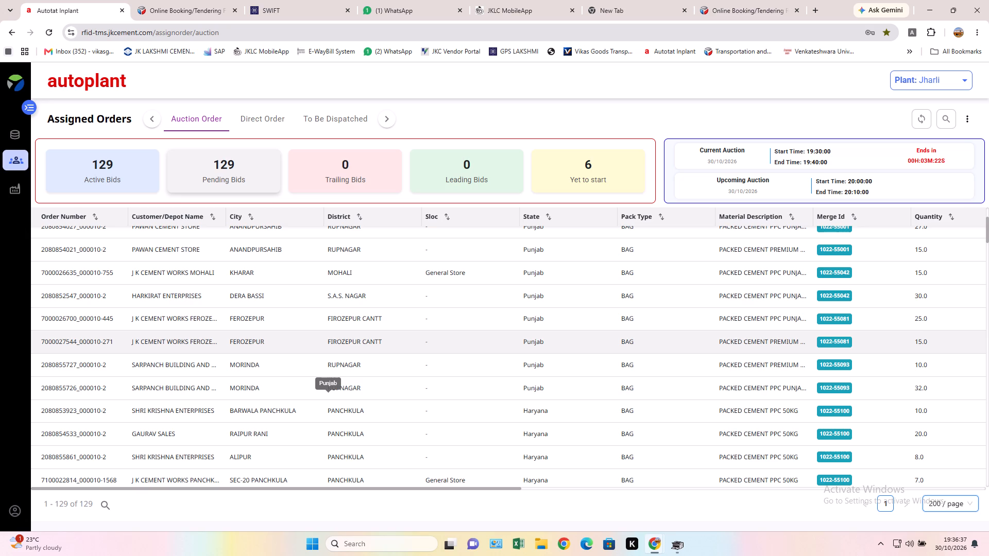
left_click(274, 118)
left_click(213, 124)
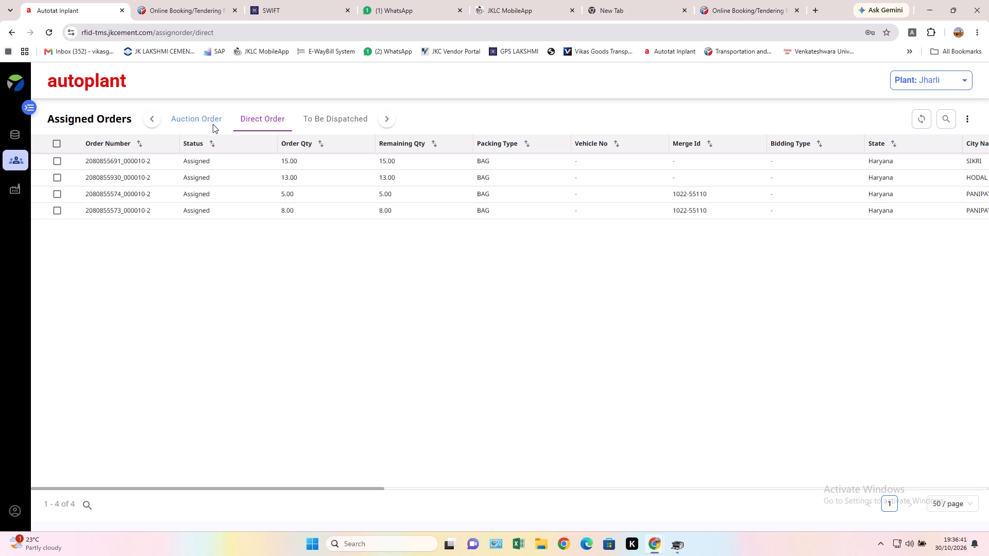
Switch to the JKLC-OTM site, reopen the E-bidding Tender finder from the home page and search without any filters.
left_click(178, 0)
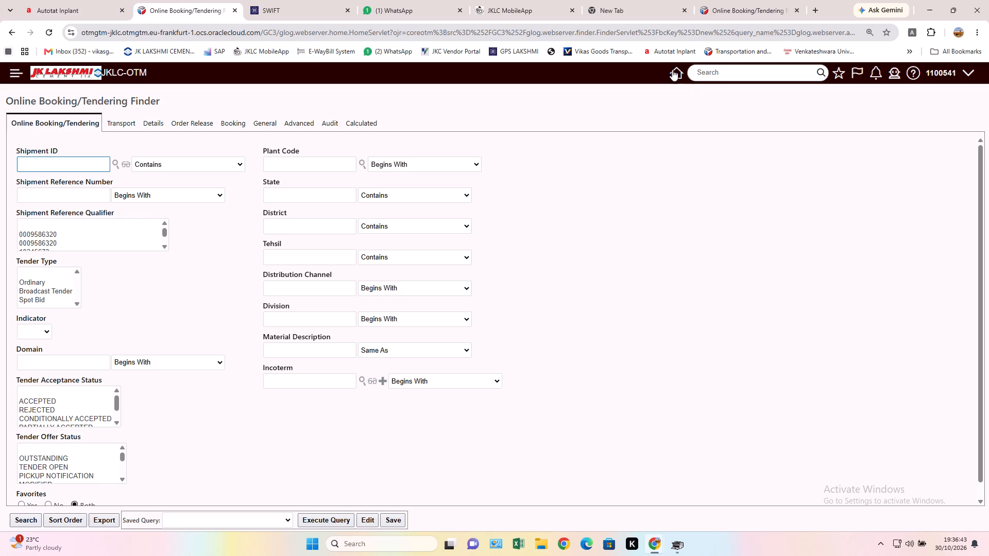
left_click(674, 71)
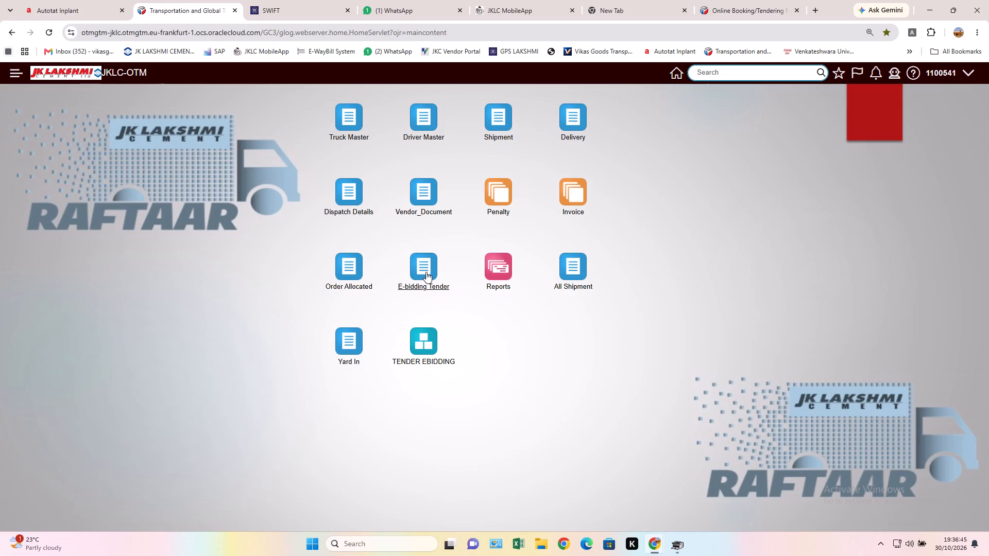
left_click(426, 272)
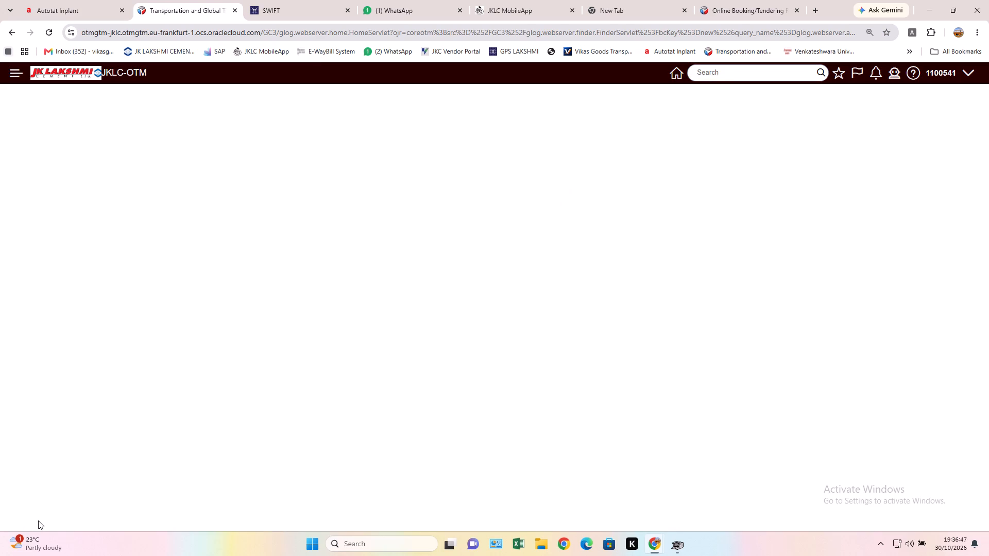
left_click(26, 517)
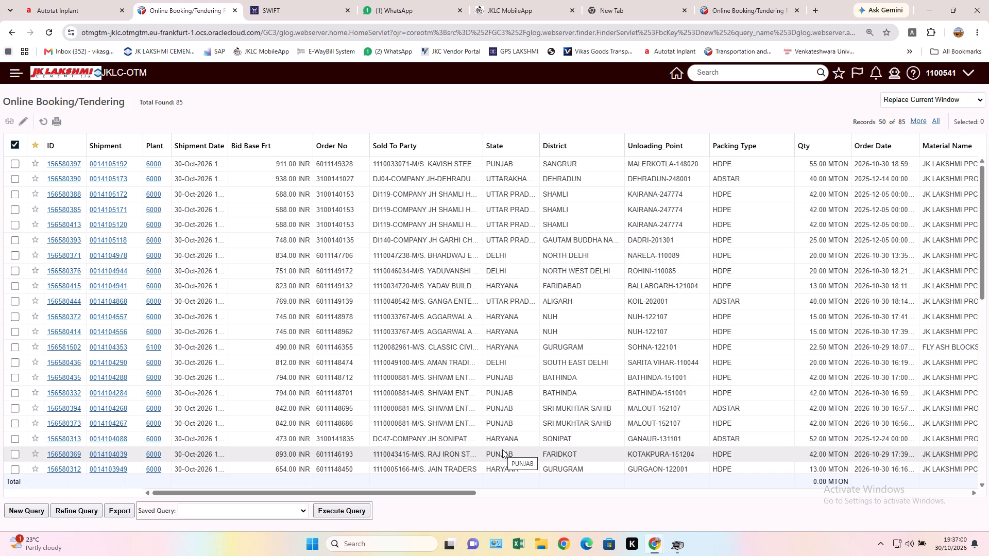
Sort the Online Booking/Tendering results by the Qty column.
left_click(811, 148)
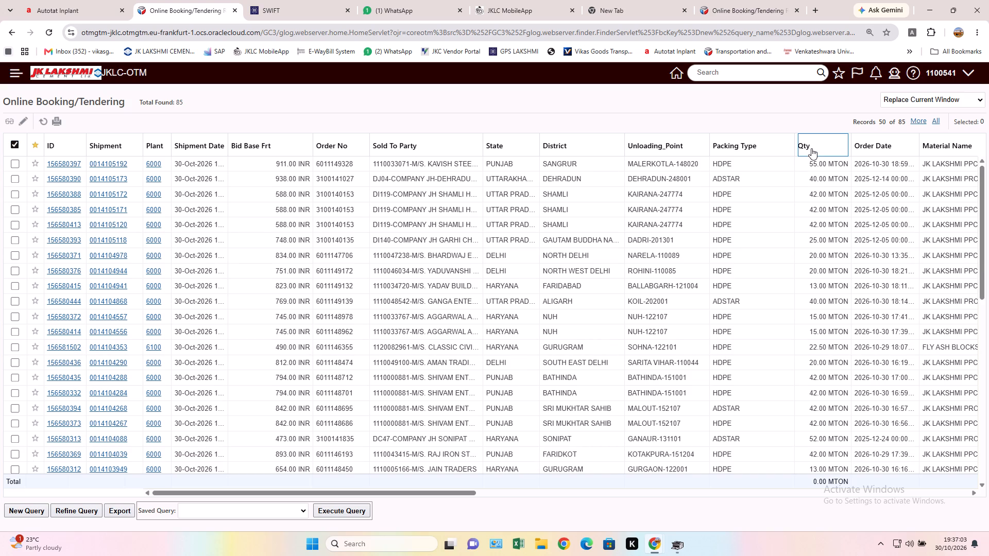
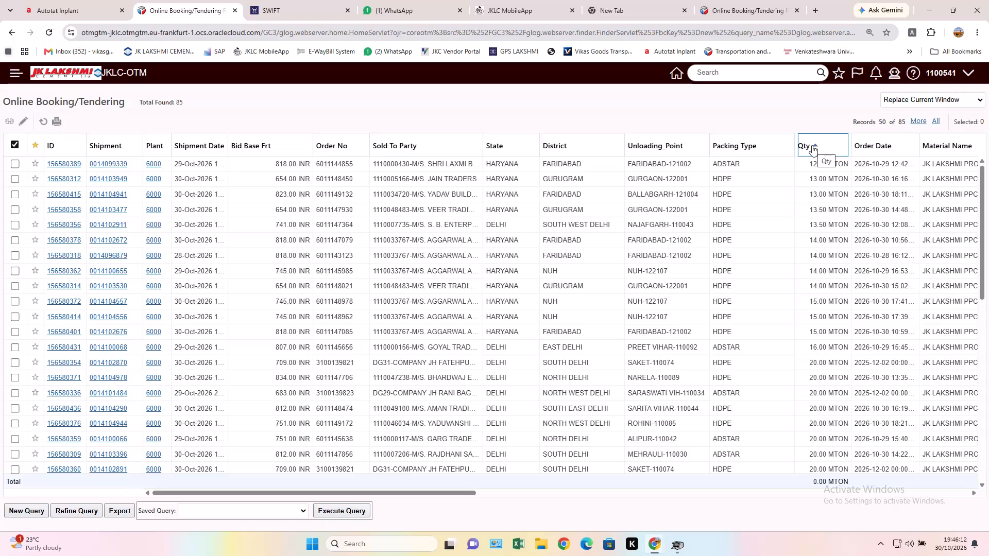
Leave the tender results and return to the JKLC-OTM home page.
left_click(673, 74)
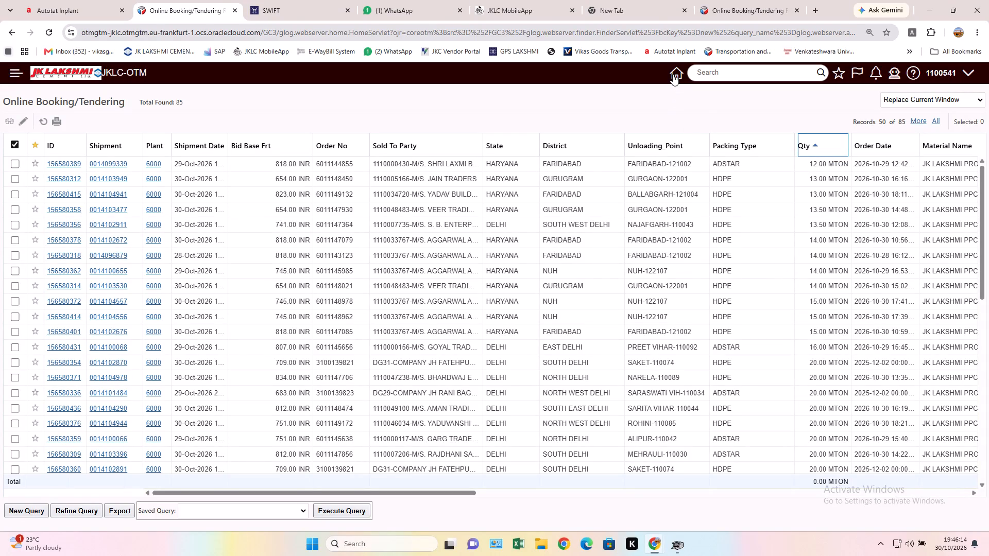
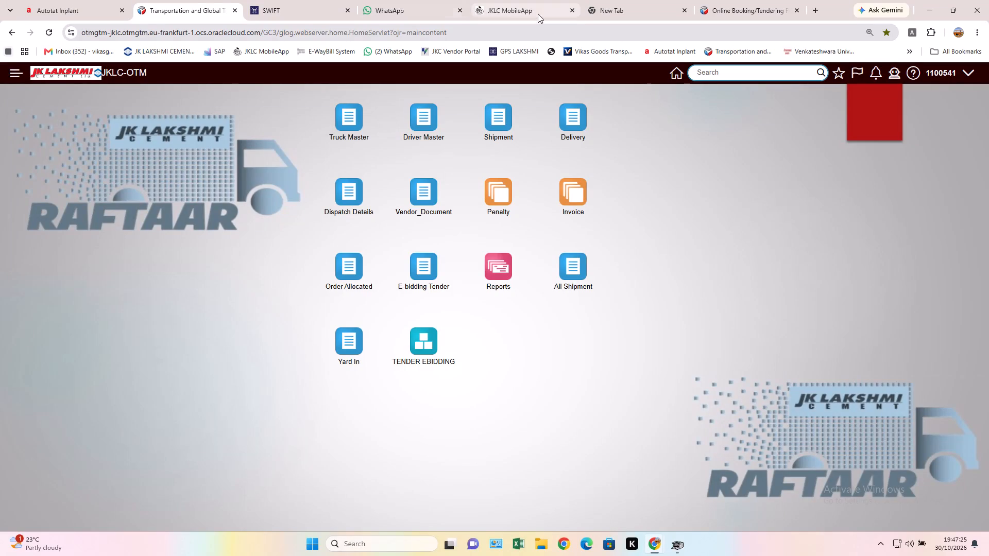
Rerun the E-bidding Tender search from the home page of the other open JKLC-OTM window and check the listed tenders.
left_click(729, 3)
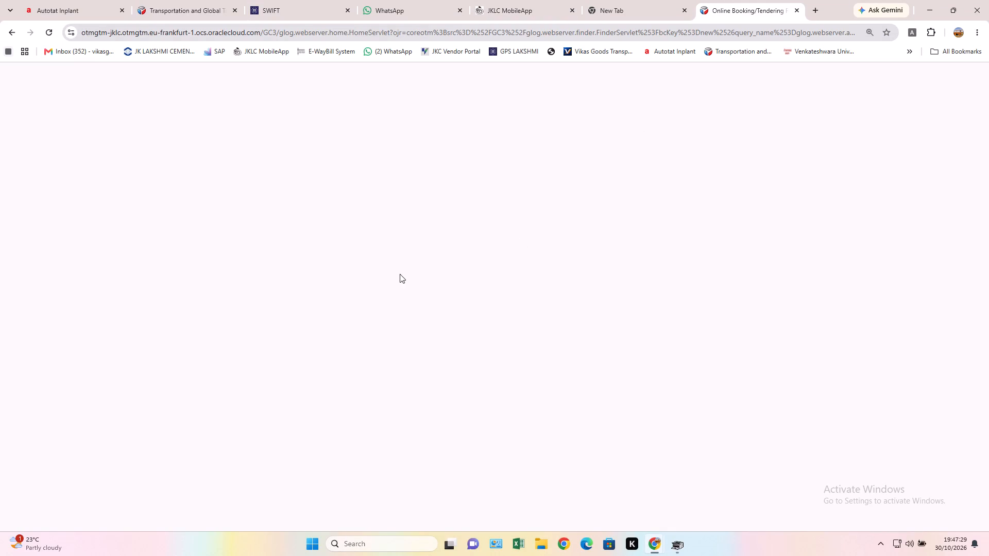
left_click(672, 69)
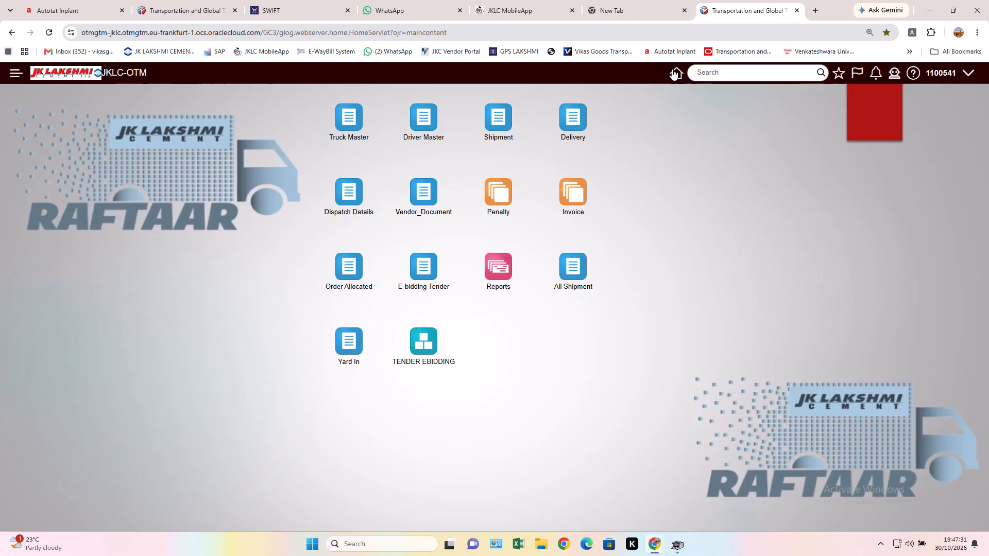
left_click(405, 281)
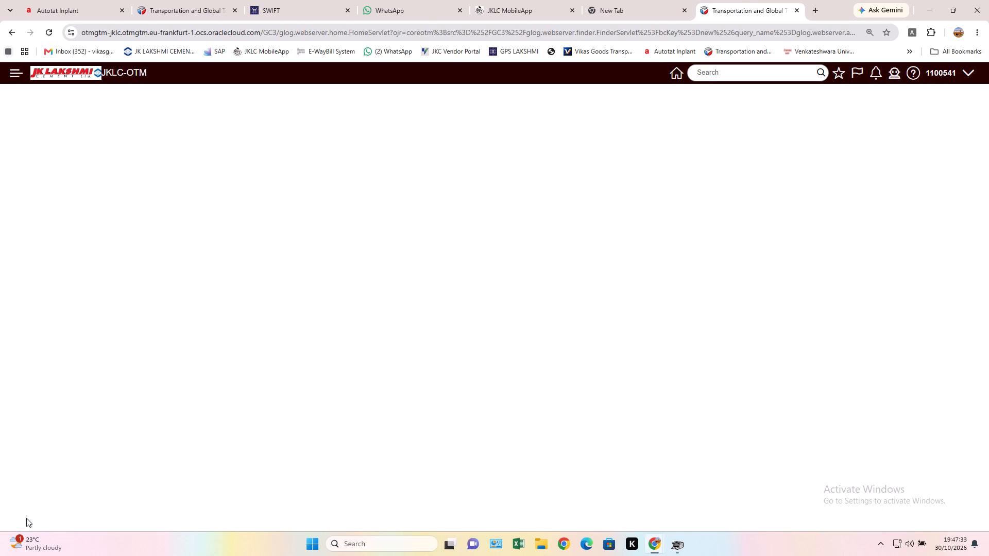
left_click(26, 518)
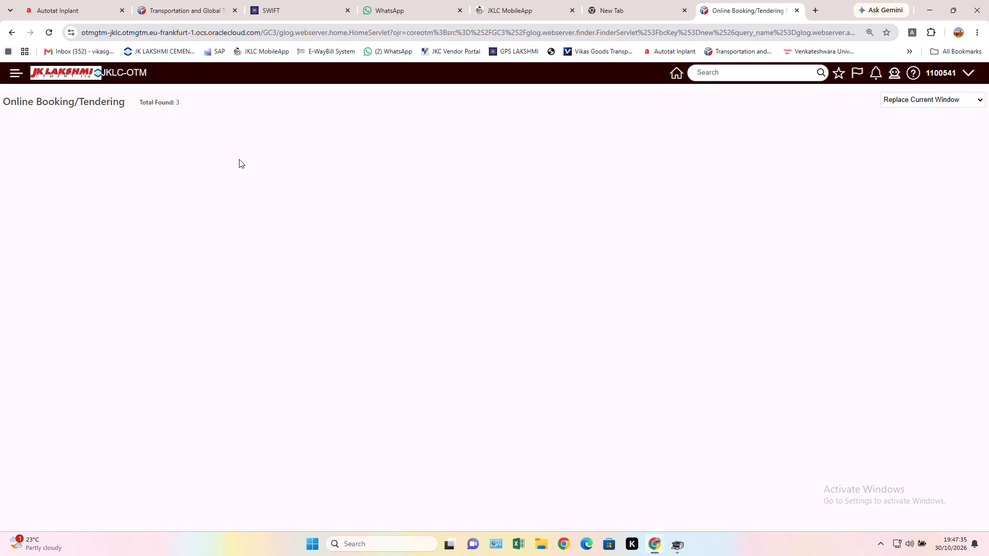
left_click(671, 75)
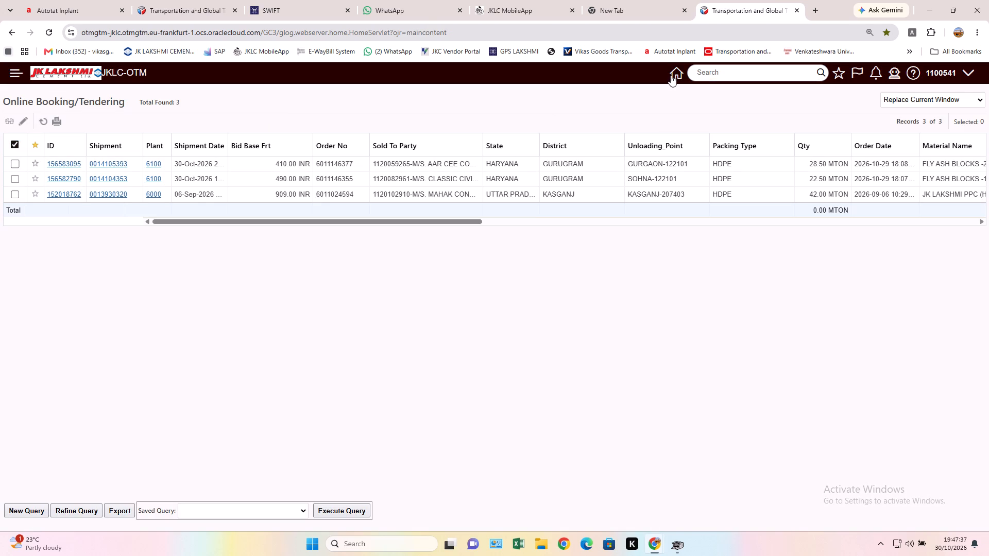
left_click(189, 0)
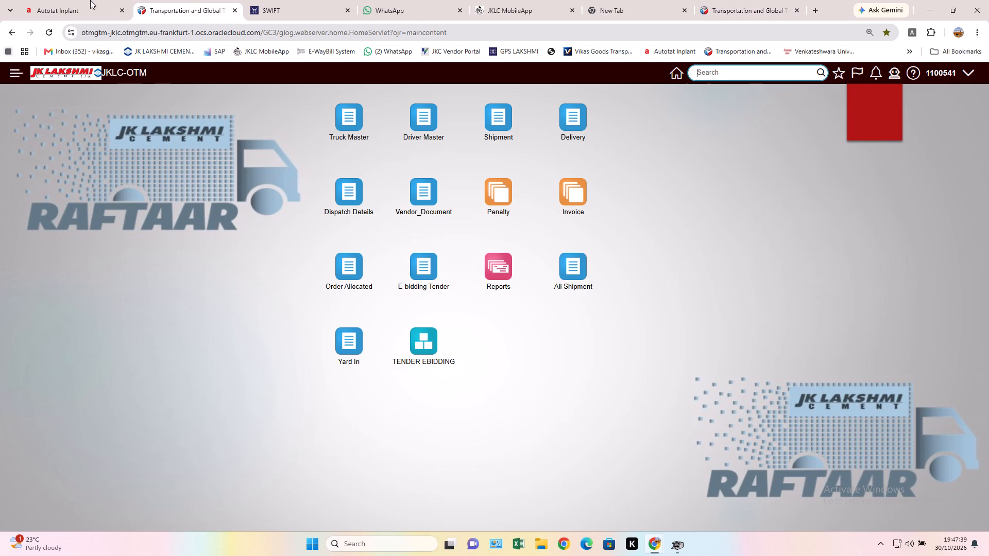
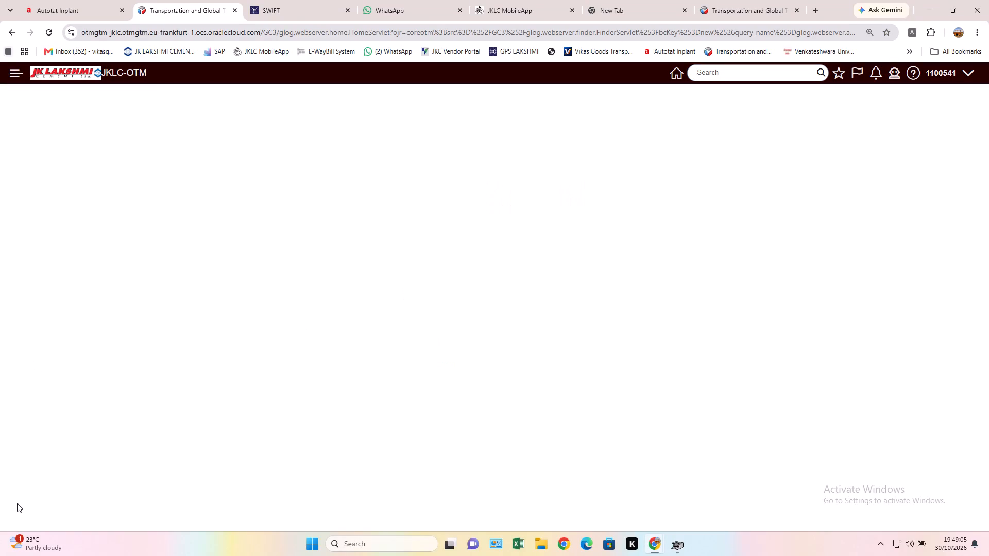
Search the Online Booking/Tendering finder again with all filter fields left blank.
left_click_drag(27, 519, 28, 512)
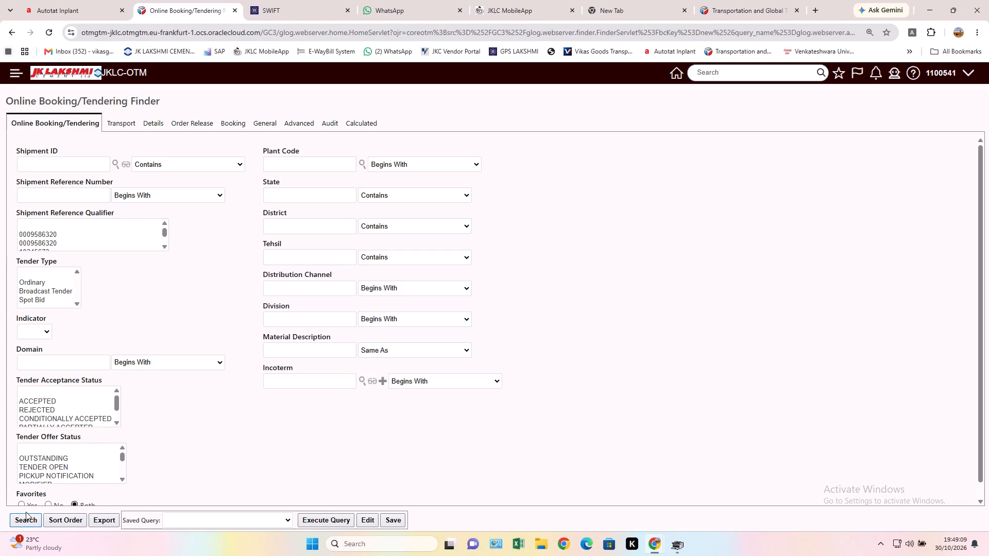
left_click(26, 519)
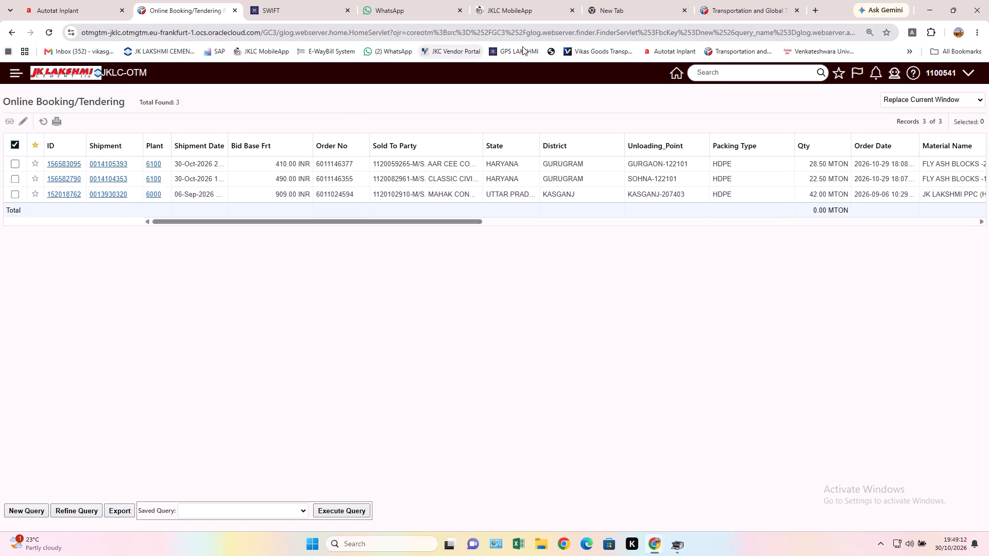
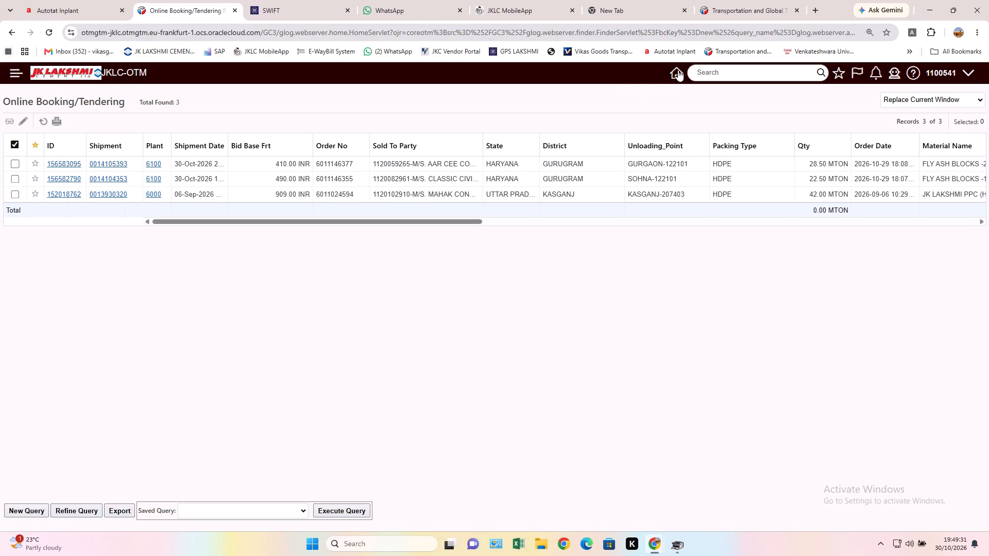
Switch to the Autotat Inplant site and check the auction orders and direct orders assigned for the Jharli plant.
left_click(61, 0)
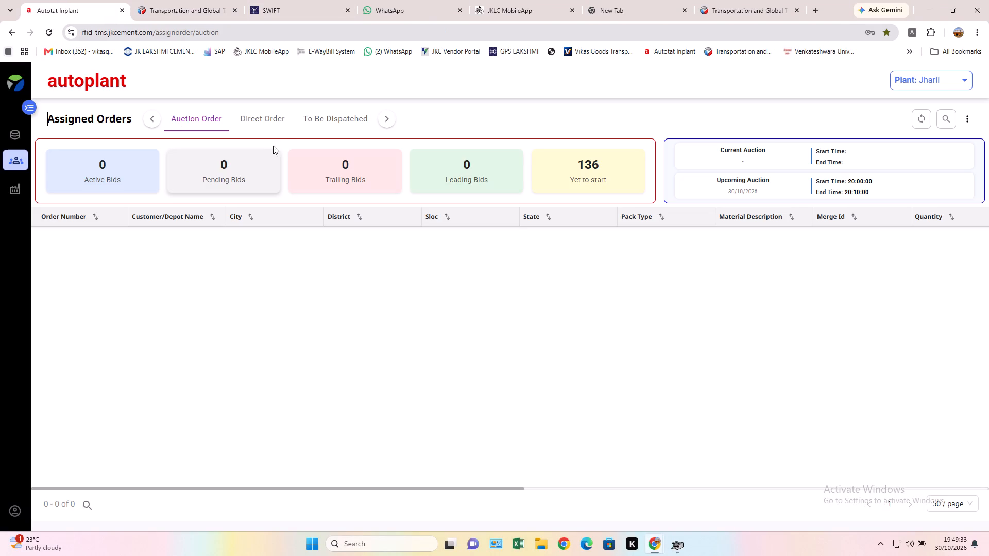
left_click(270, 124)
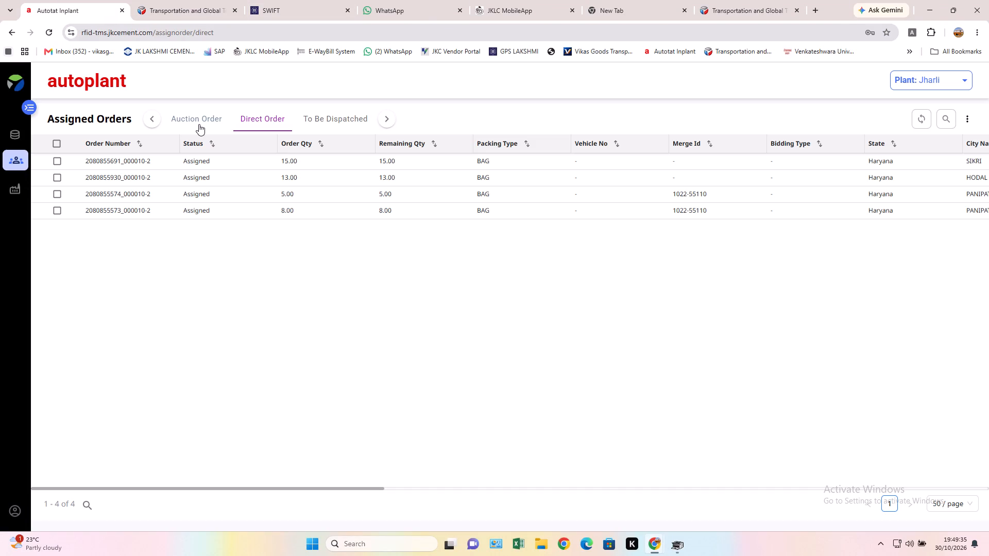
left_click(199, 124)
left_click(262, 122)
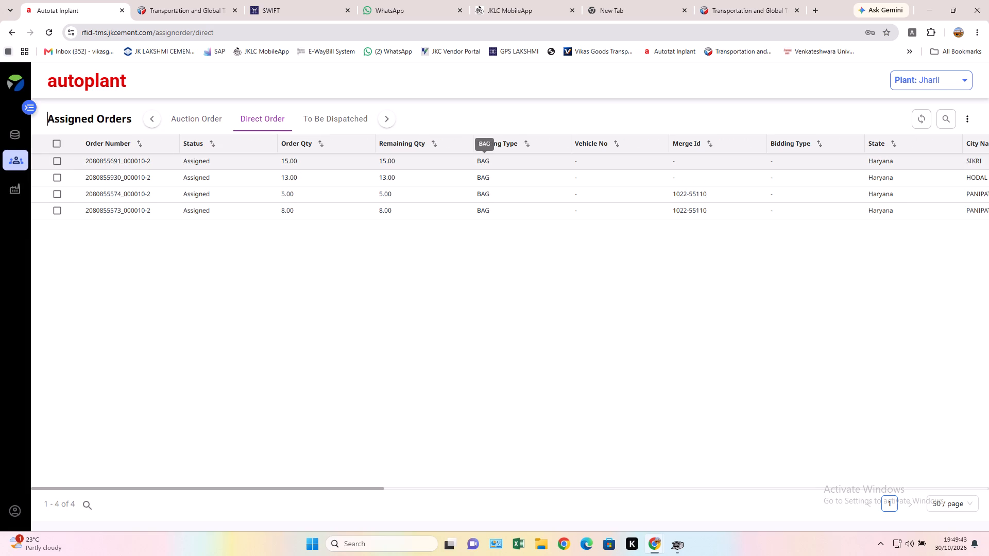
List the Jharli plant's auction orders that are yet to start, showing 200 orders per page.
left_click(338, 118)
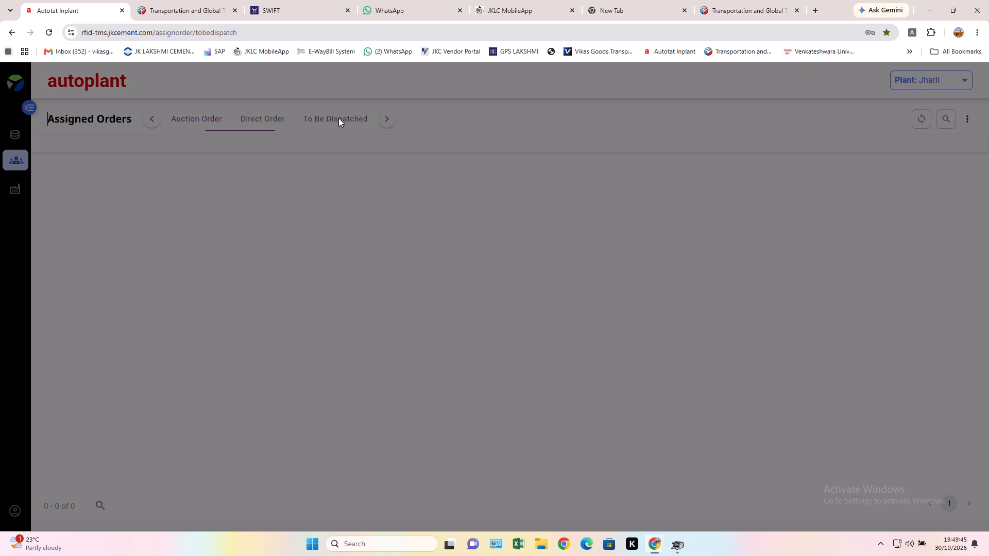
triple_click(195, 113)
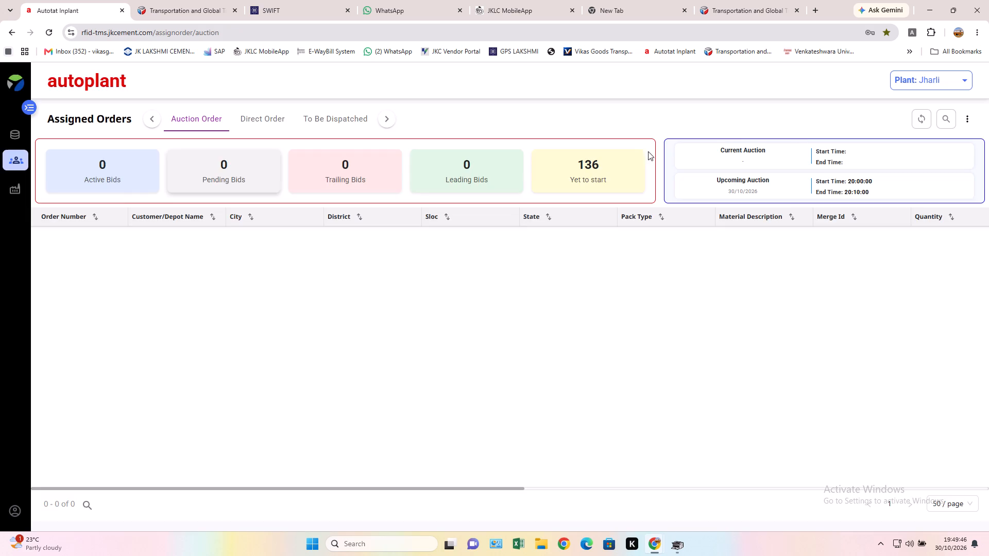
left_click(582, 164)
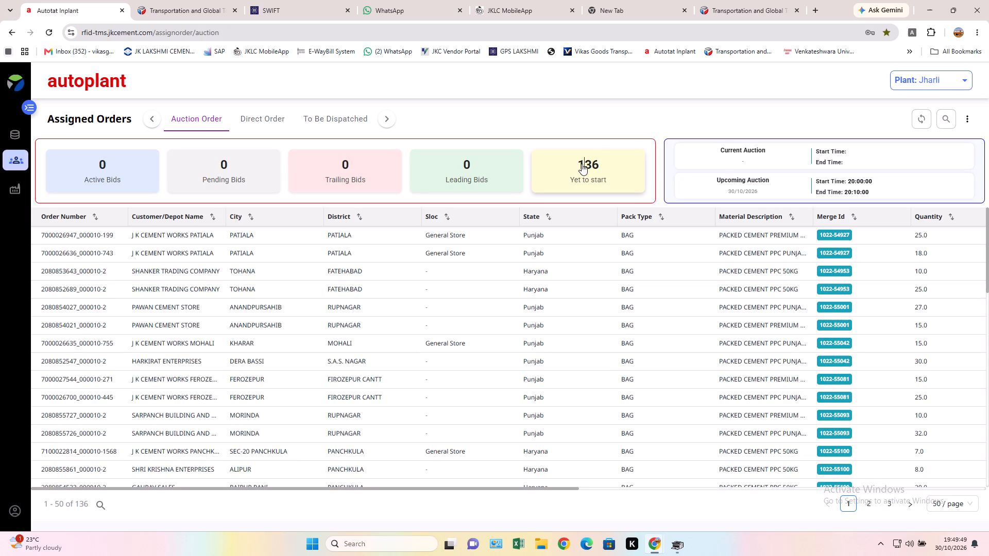
left_click(953, 503)
left_click(948, 480)
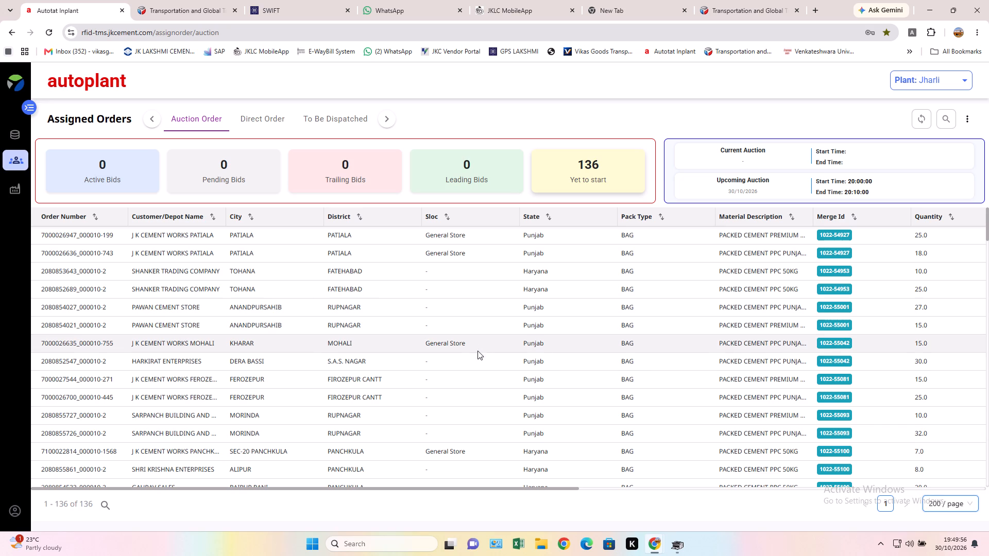
Examine the yet-to-start auction orders for their customers, cities, districts, materials, merge IDs and quantities.
scroll(477, 357, "down", 1)
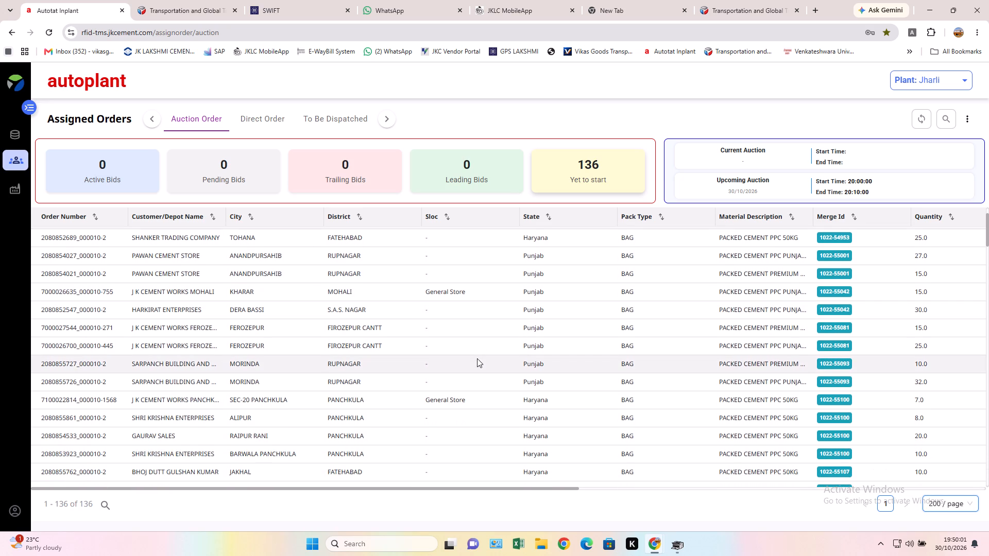
scroll(476, 359, "down", 1)
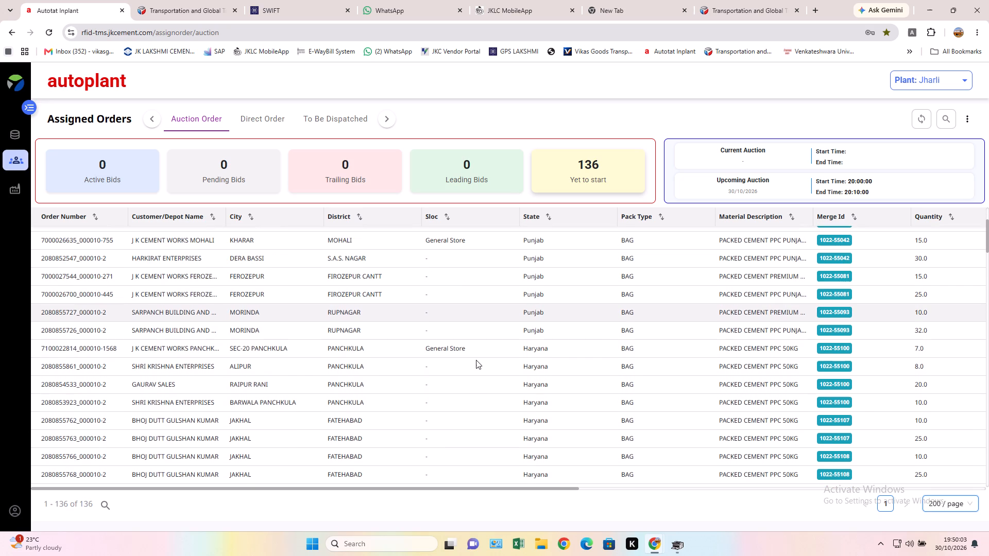
scroll(470, 419, "down", 2)
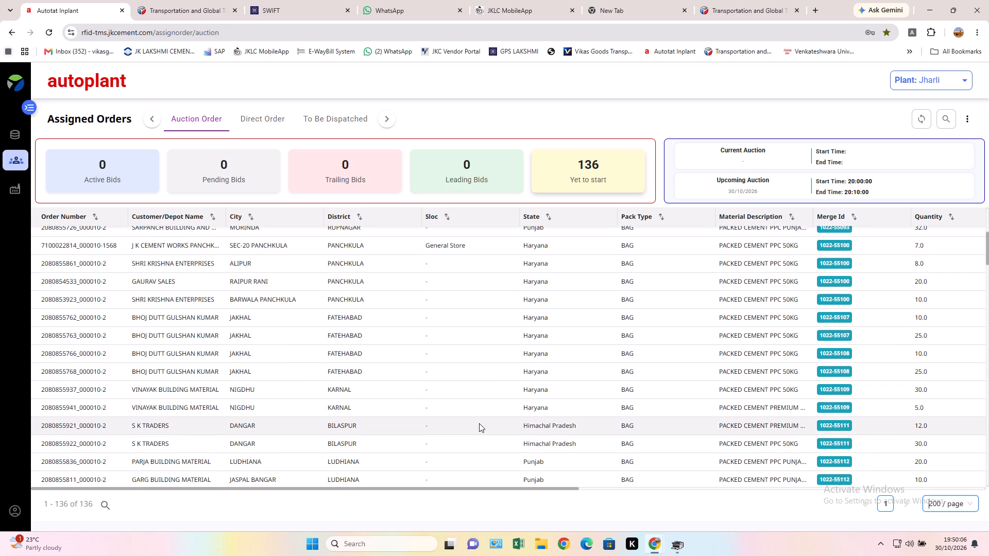
scroll(479, 423, "down", 2)
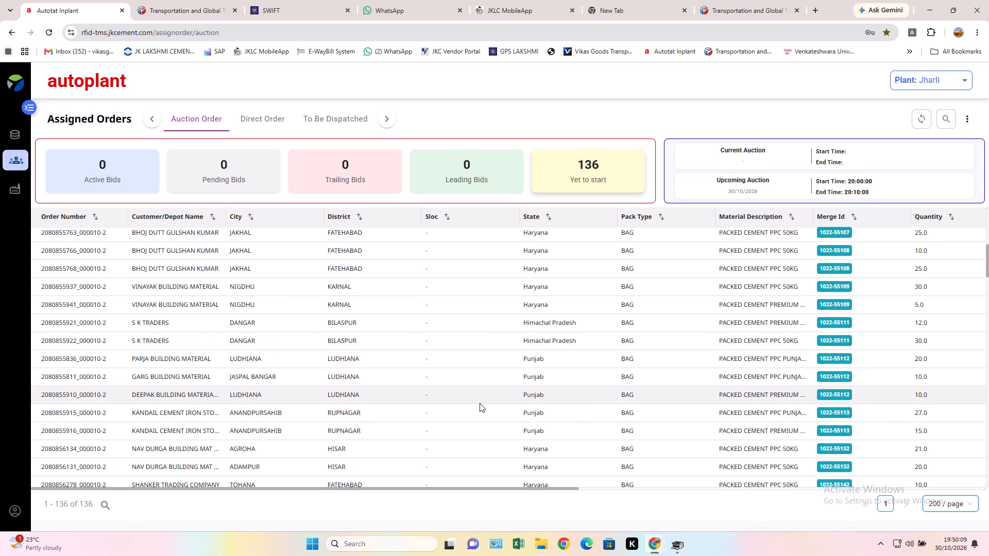
scroll(480, 451, "down", 1)
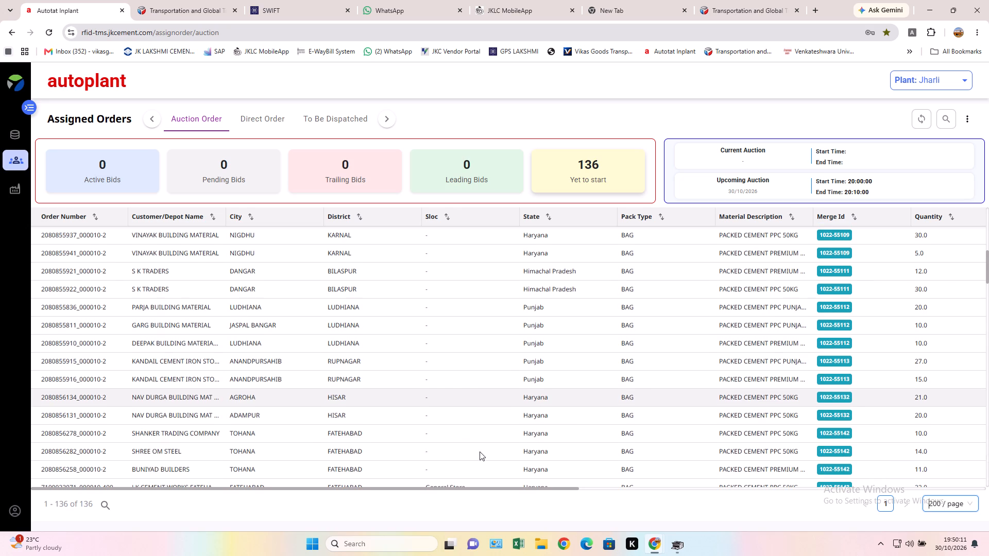
scroll(479, 418, "down", 1)
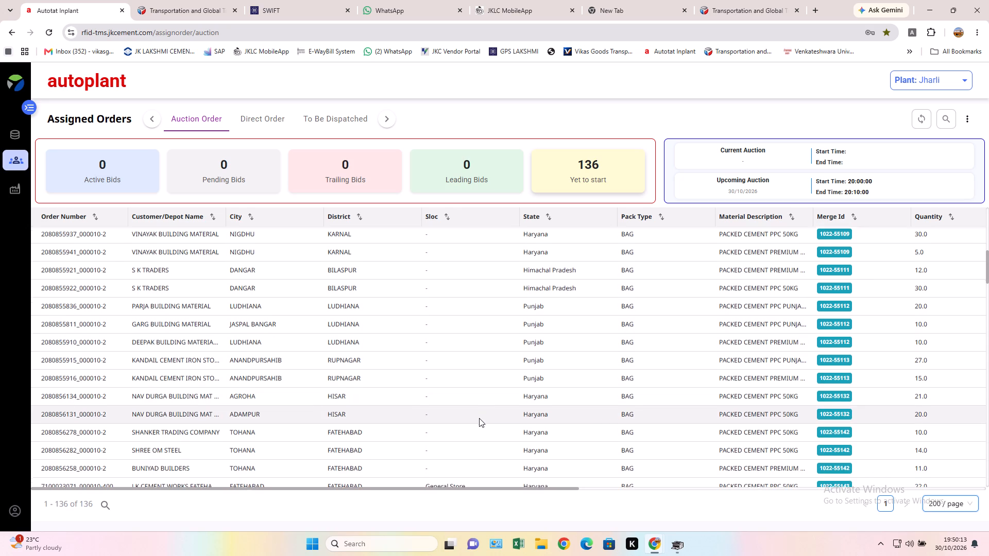
scroll(479, 418, "down", 1)
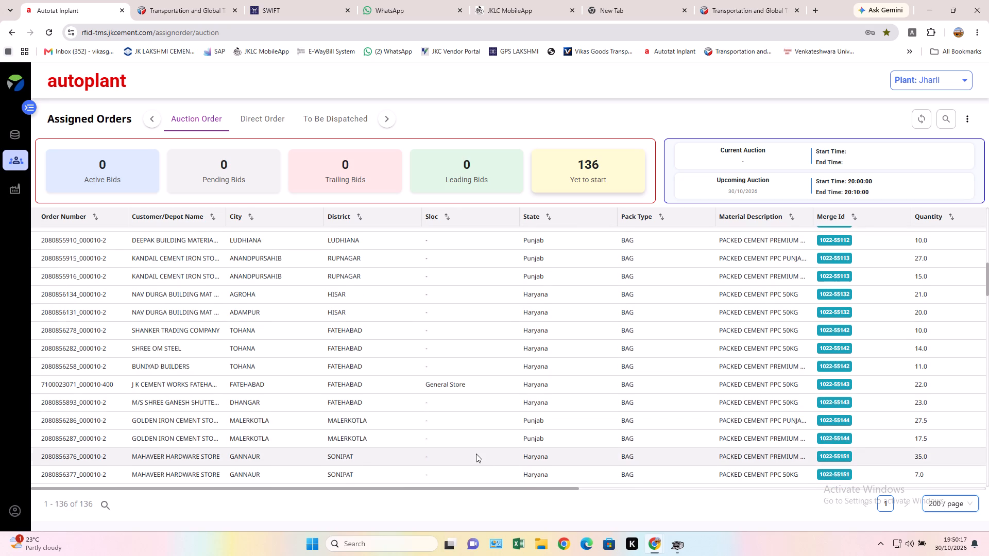
scroll(476, 454, "down", 2)
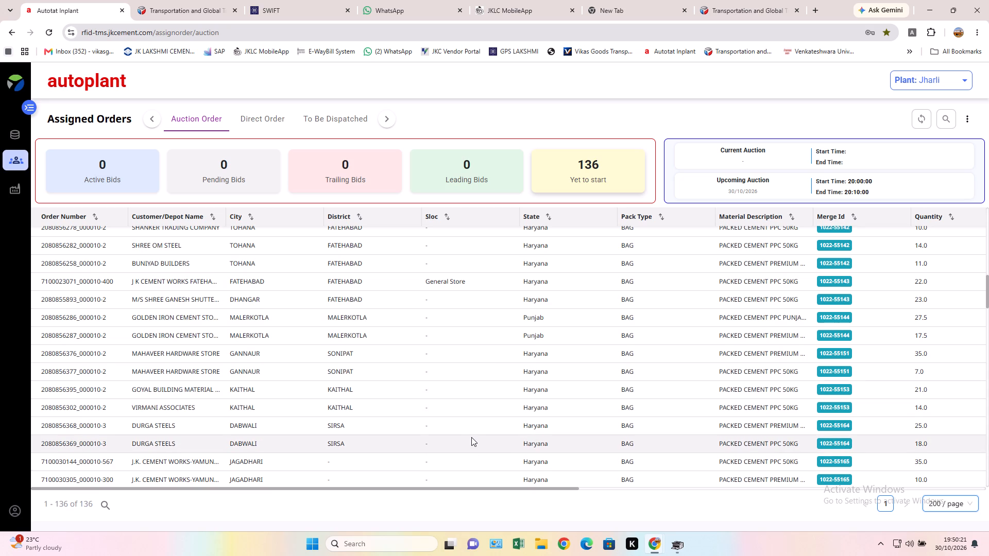
scroll(476, 397, "down", 5)
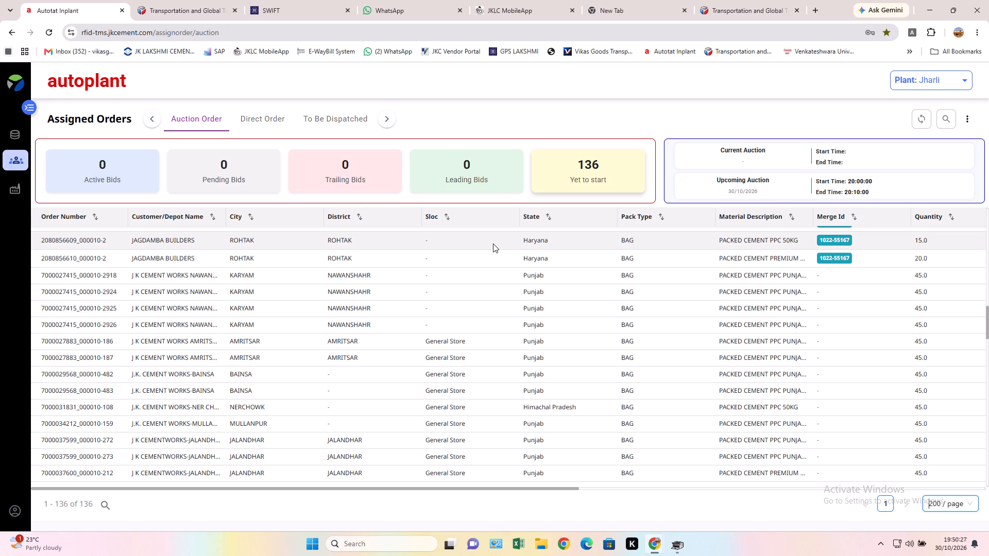
scroll(493, 244, "up", 1)
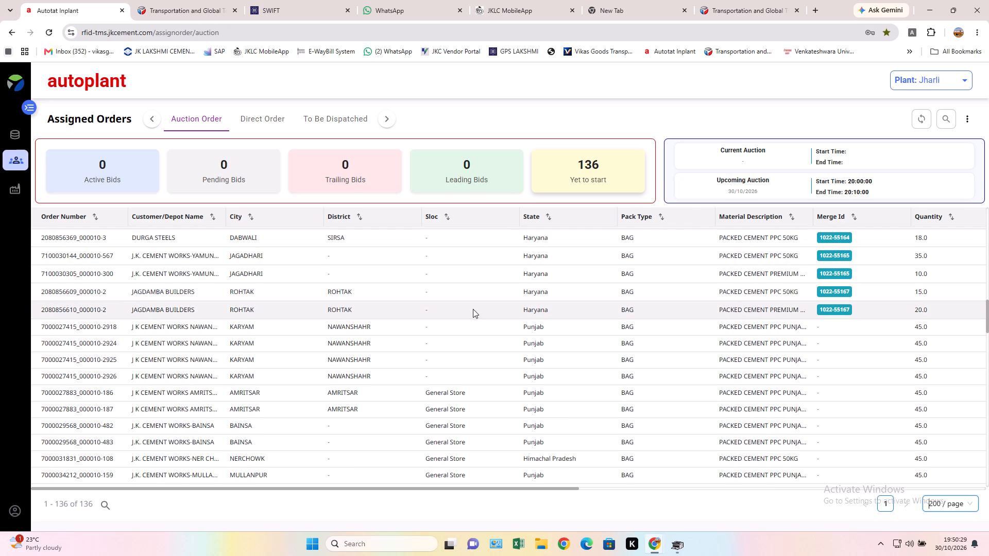
scroll(451, 351, "down", 17)
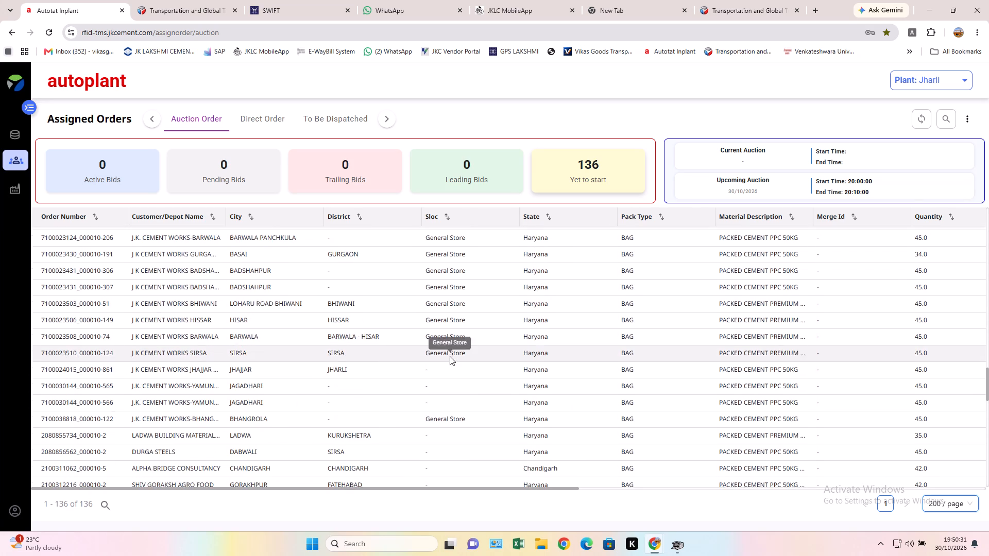
scroll(449, 356, "up", 4)
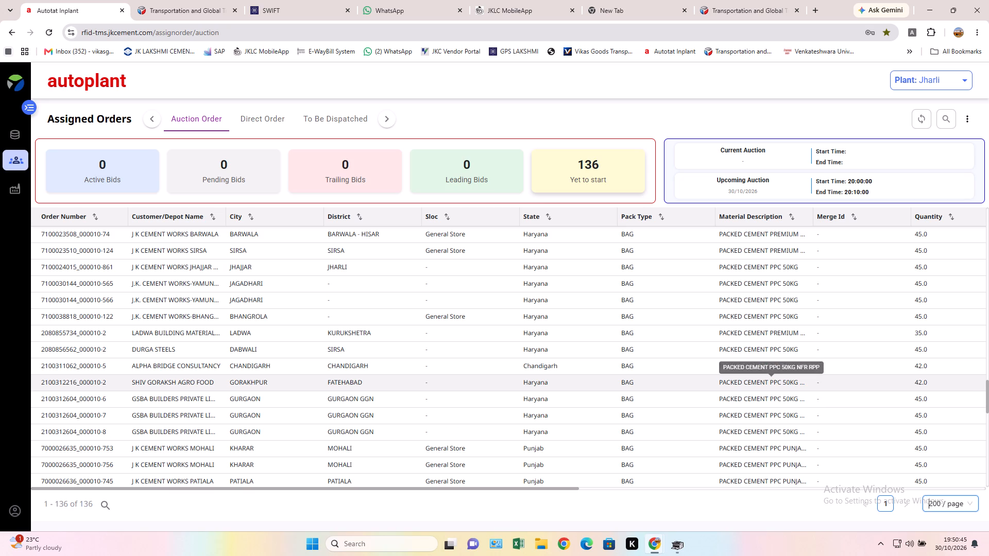
scroll(532, 390, "down", 14)
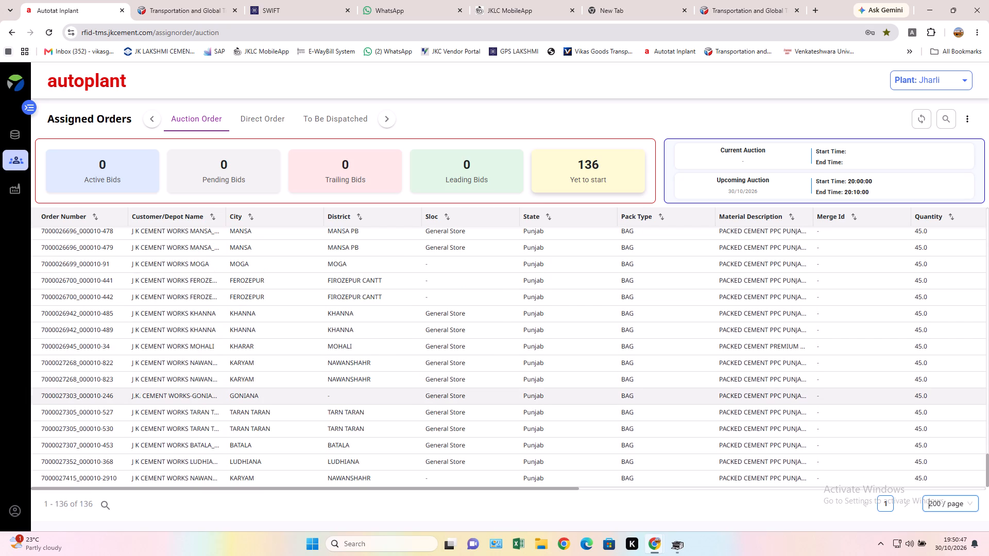
scroll(532, 396, "down", 13)
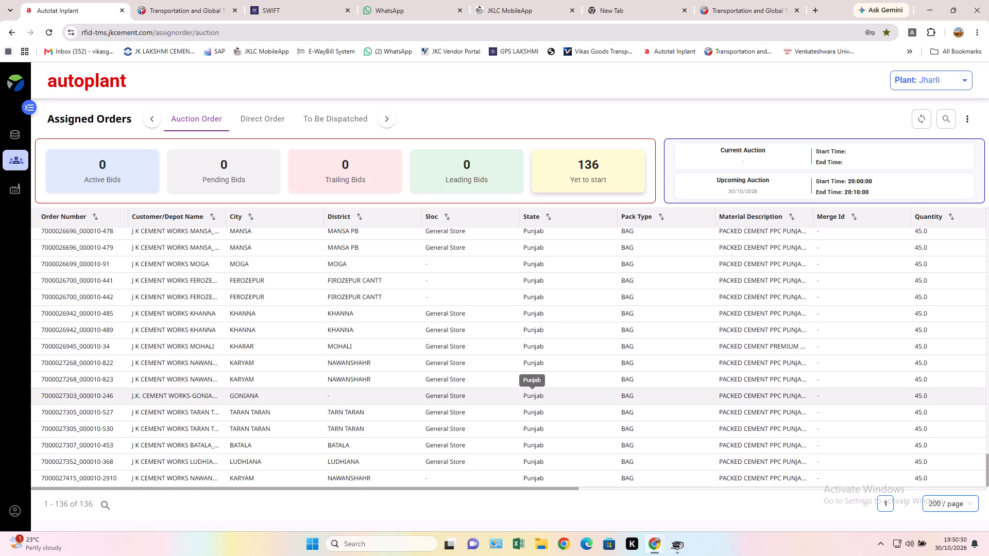
scroll(532, 396, "up", 8)
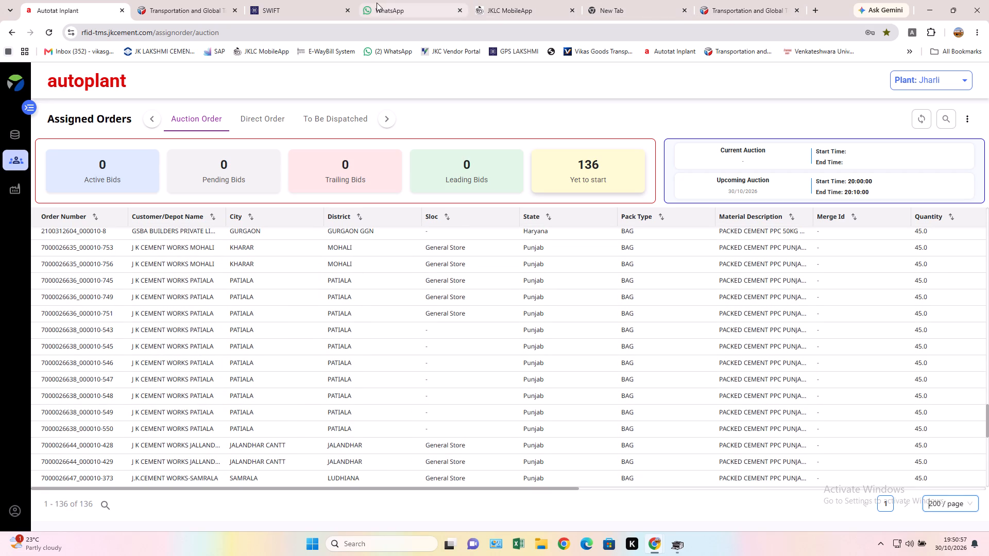
left_click(285, 0)
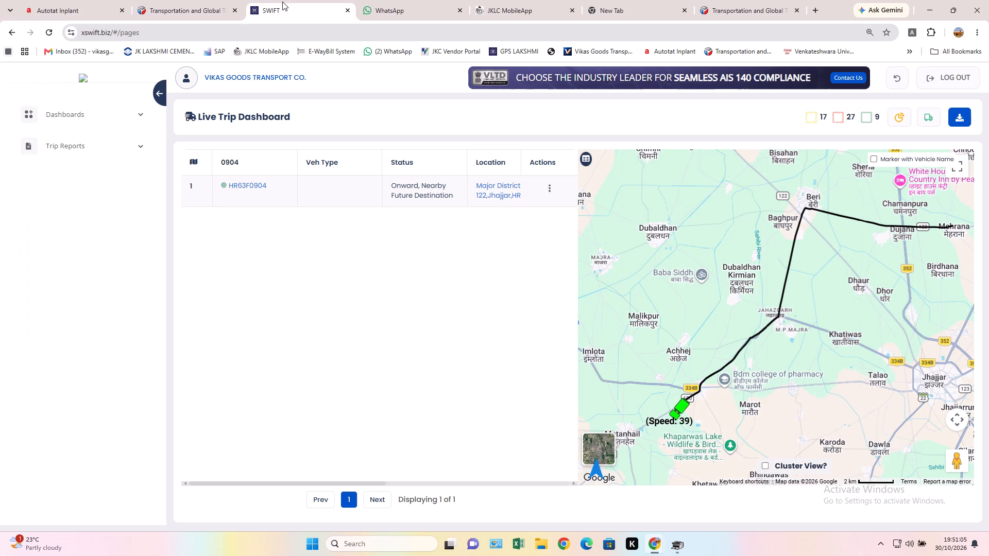
left_click(255, 167)
key("BackSpace")
key("BackSpace")
key("BackSpace")
key("BackSpace")
key("BackSpace")
key("BackSpace")
key("BackSpace")
key("BackSpace")
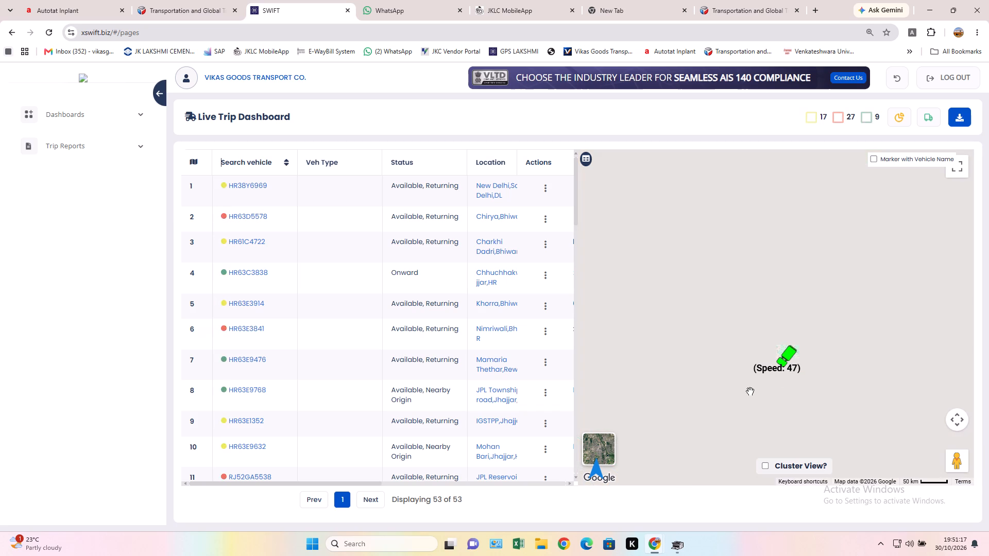
left_click(268, 161)
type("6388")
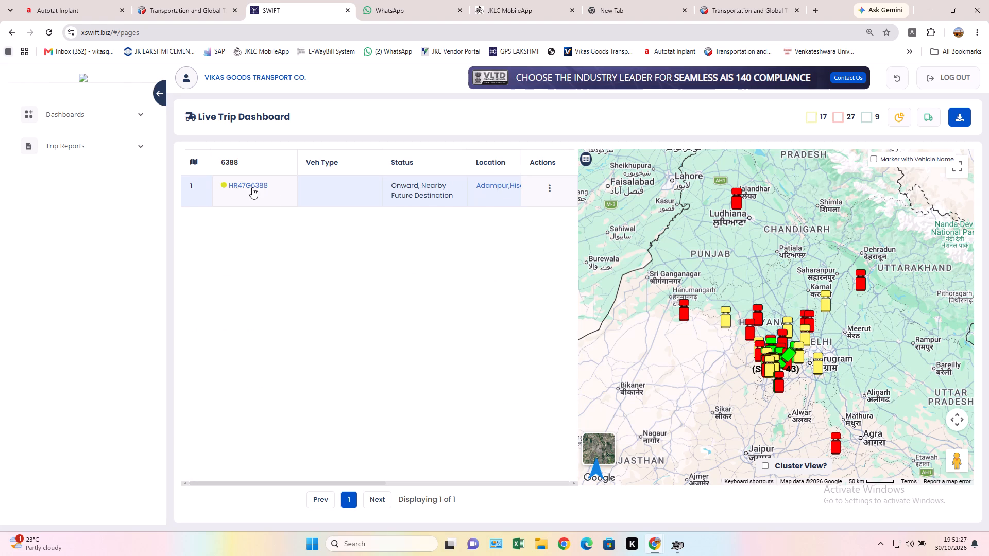
left_click(252, 187)
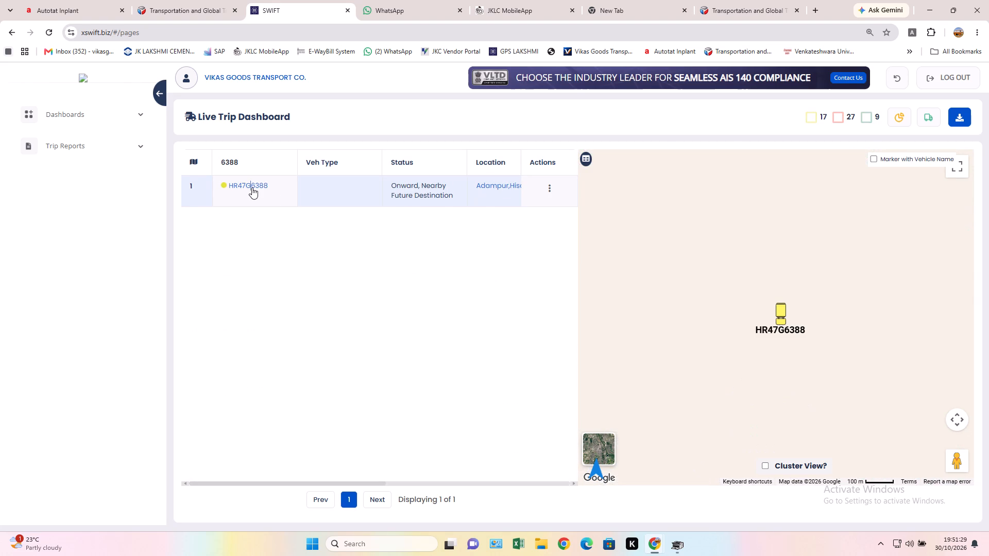
left_click_drag(768, 424, 739, 363)
scroll(736, 381, "down", 4)
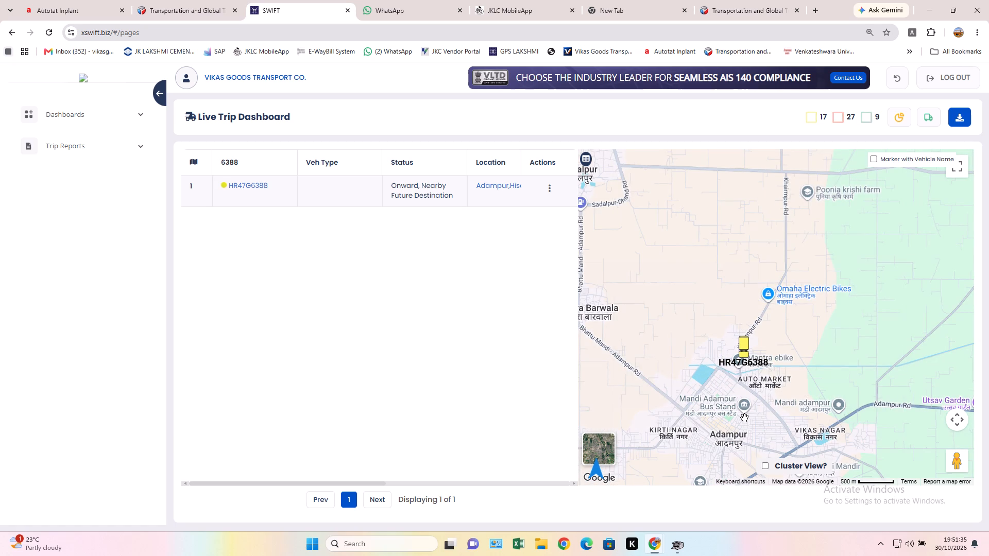
left_click(261, 164)
key("BackSpace")
key("BackSpace")
key("BackSpace")
key("BackSpace")
key("BackSpace")
key("BackSpace")
key("BackSpace")
key("BackSpace")
key("BackSpace")
key("BackSpace")
key("BackSpace")
key("BackSpace")
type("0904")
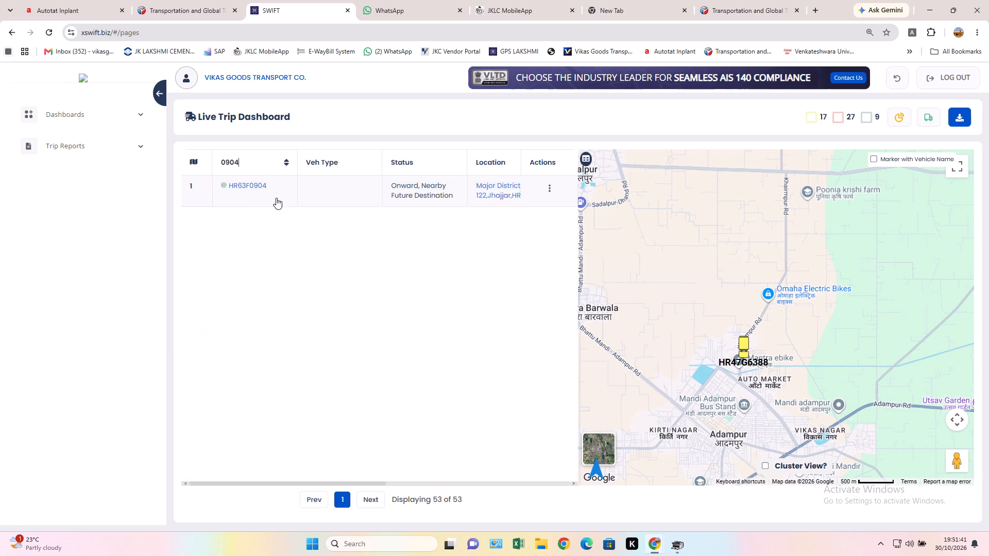
left_click(251, 186)
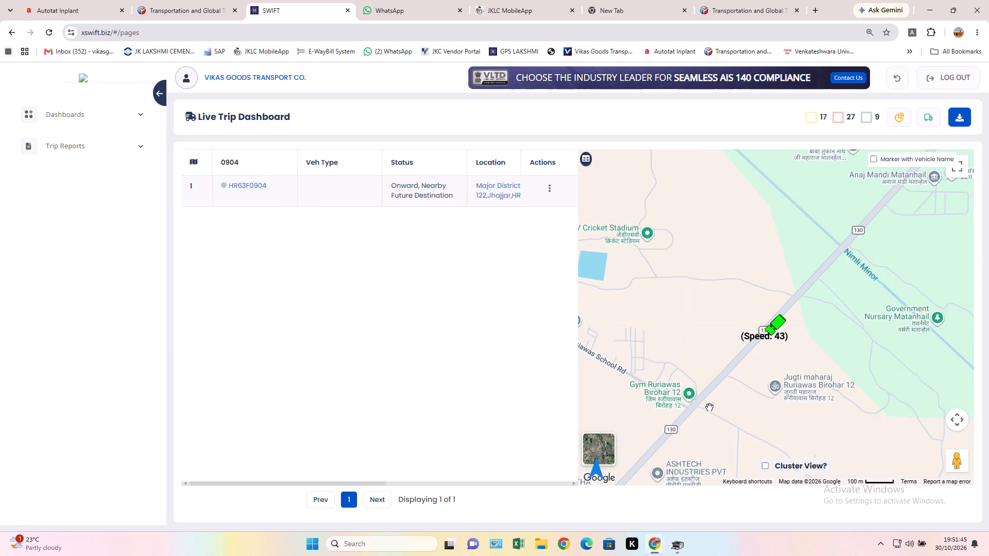
left_click_drag(710, 404, 764, 324)
scroll(769, 326, "down", 6)
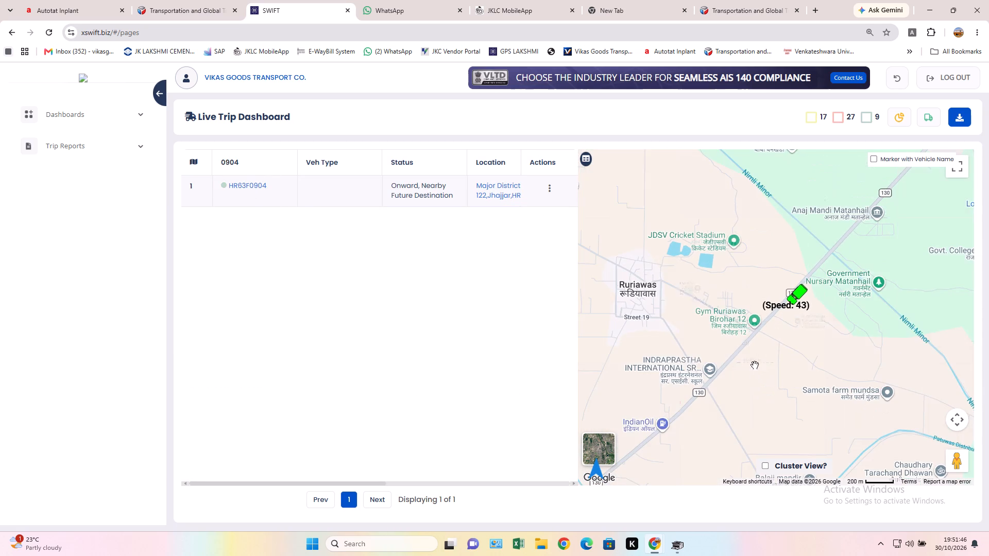
scroll(751, 371, "down", 1)
left_click_drag(696, 429, 713, 409)
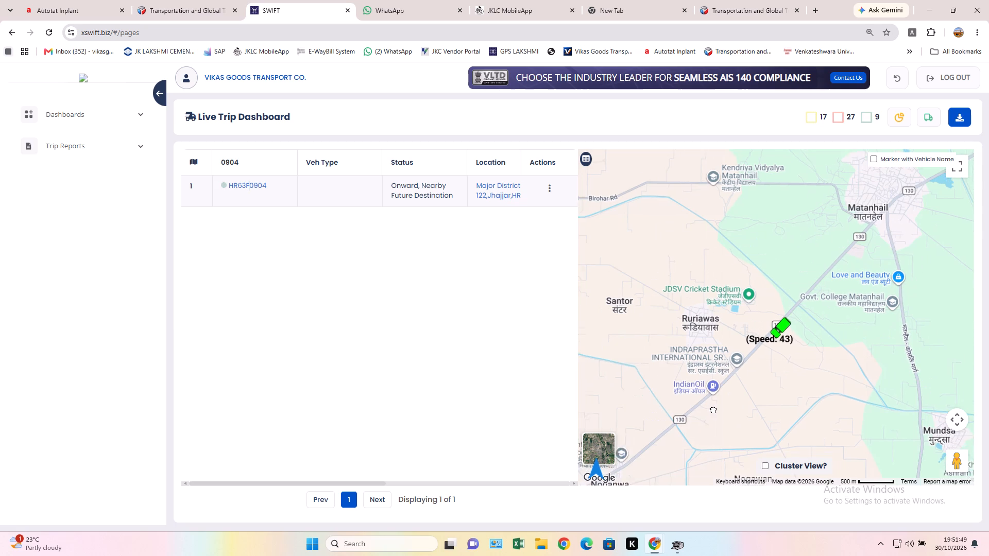
left_click_drag(713, 409, 713, 407)
scroll(713, 407, "down", 1)
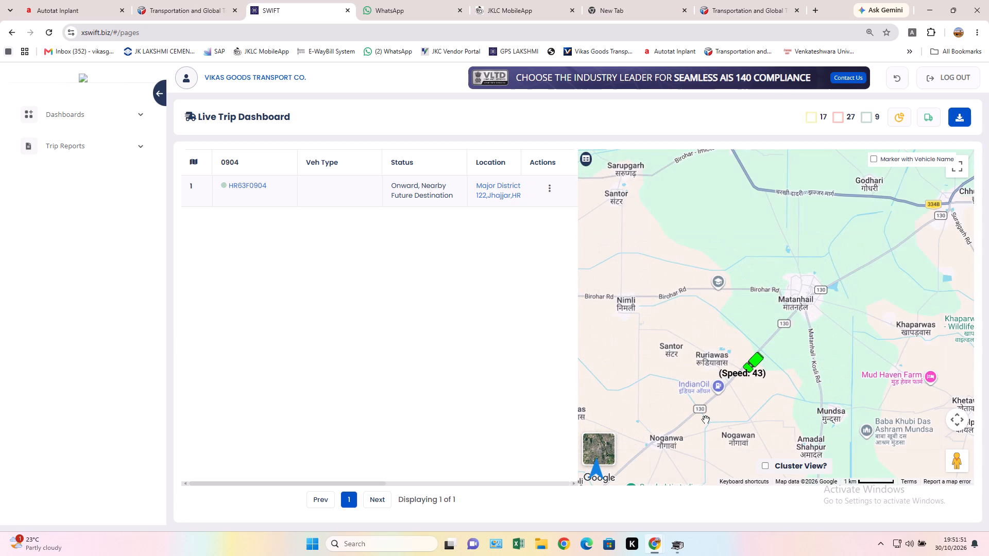
left_click_drag(706, 420, 728, 398)
scroll(728, 398, "down", 2)
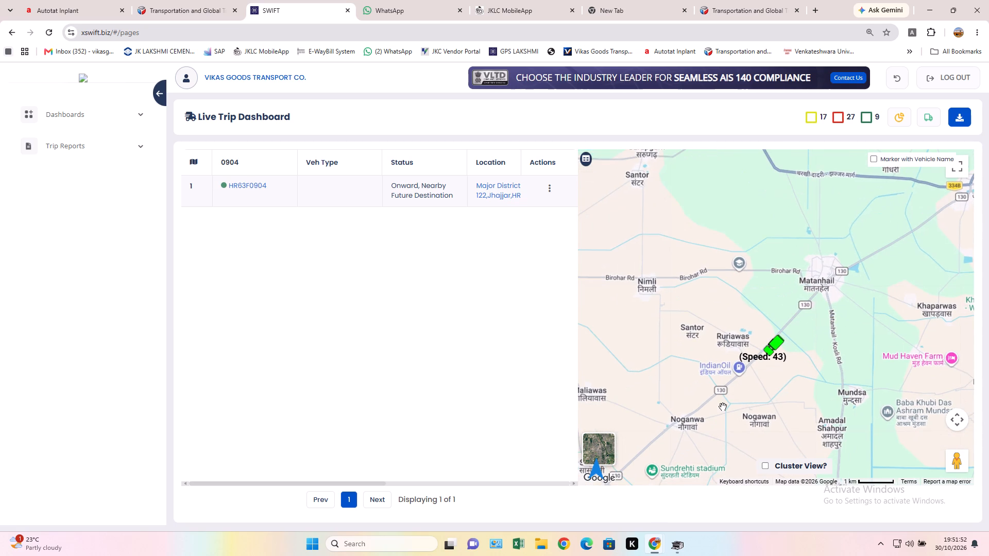
left_click_drag(701, 439, 786, 372)
left_click_drag(706, 415, 751, 390)
left_click_drag(736, 412, 809, 370)
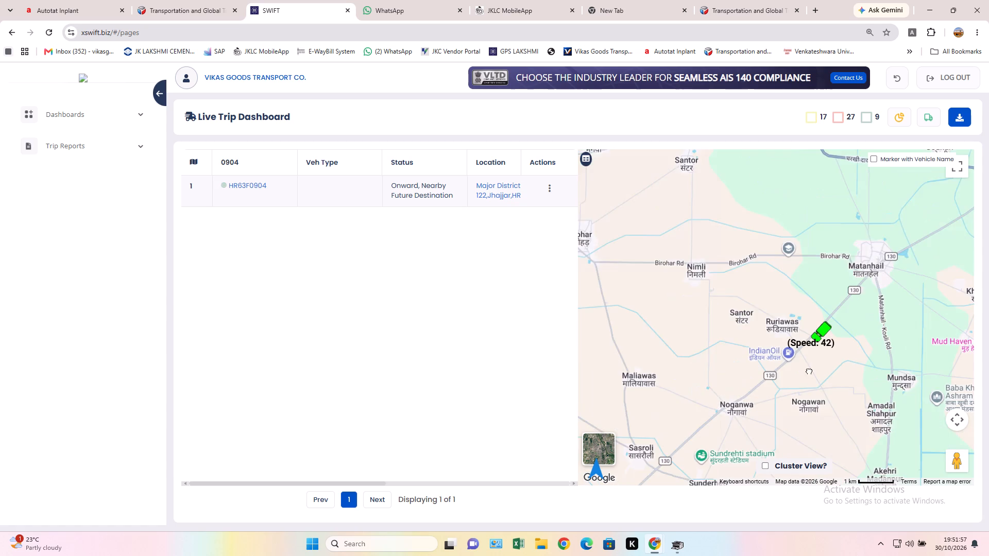
left_click_drag(809, 370, 865, 305)
scroll(864, 309, "down", 1)
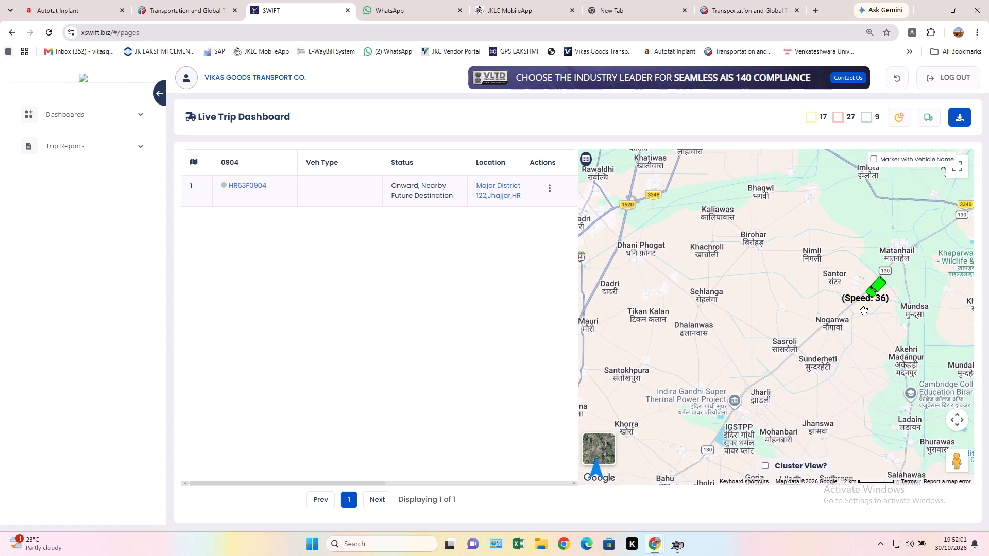
left_click_drag(870, 341, 835, 318)
left_click_drag(836, 338, 855, 327)
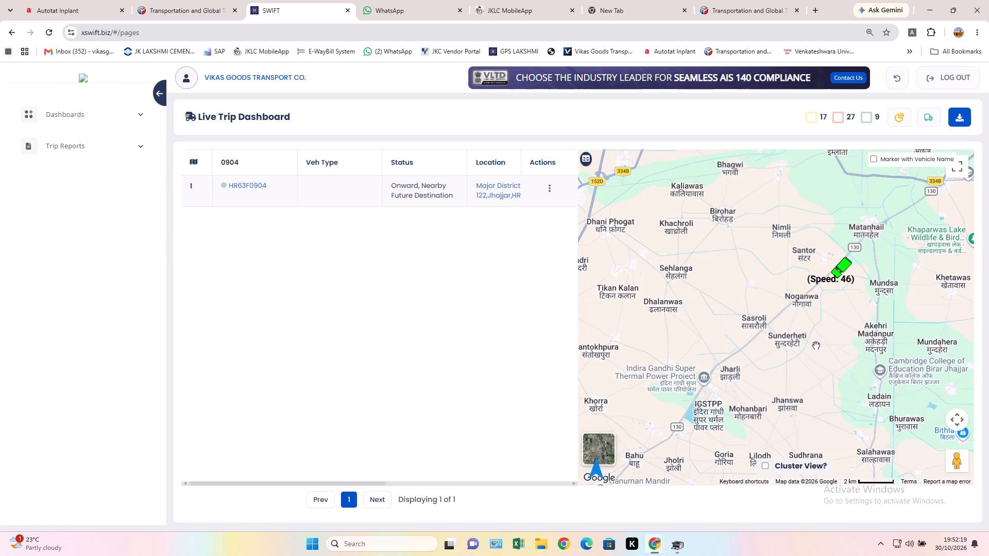
scroll(811, 348, "up", 2)
scroll(811, 348, "down", 1)
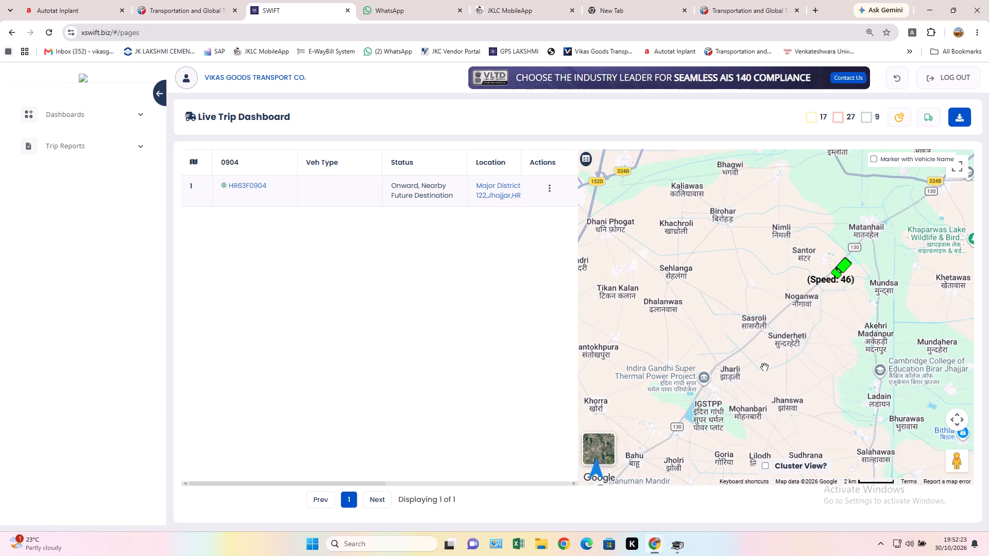
left_click_drag(764, 367, 784, 364)
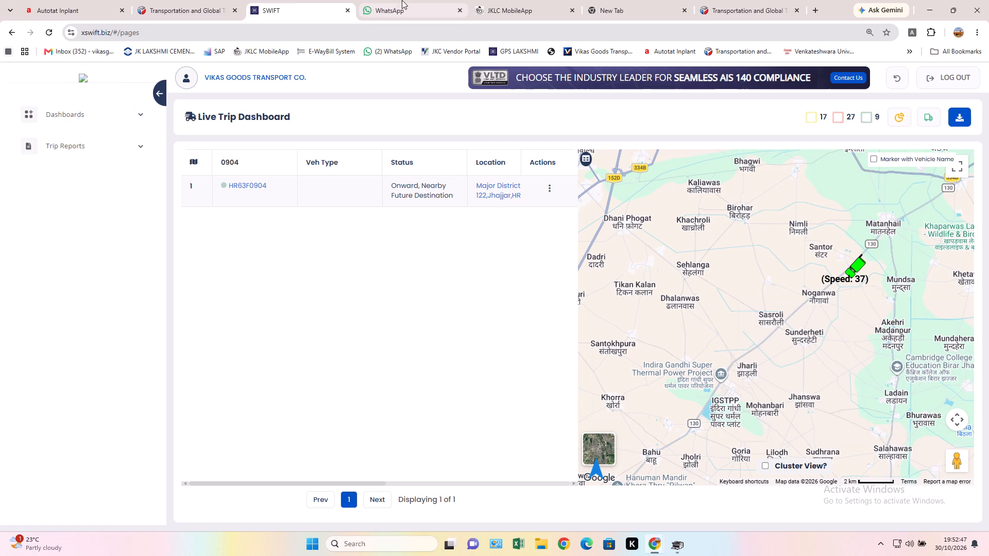
Switch to JKLC-OTM and search the E-bidding Tender records without any filter criteria.
left_click(193, 0)
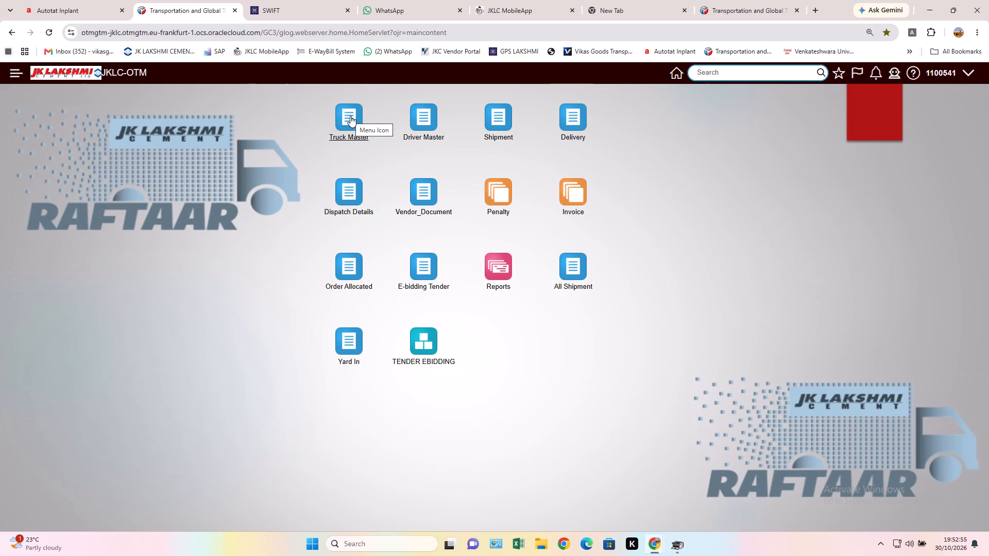
left_click(428, 271)
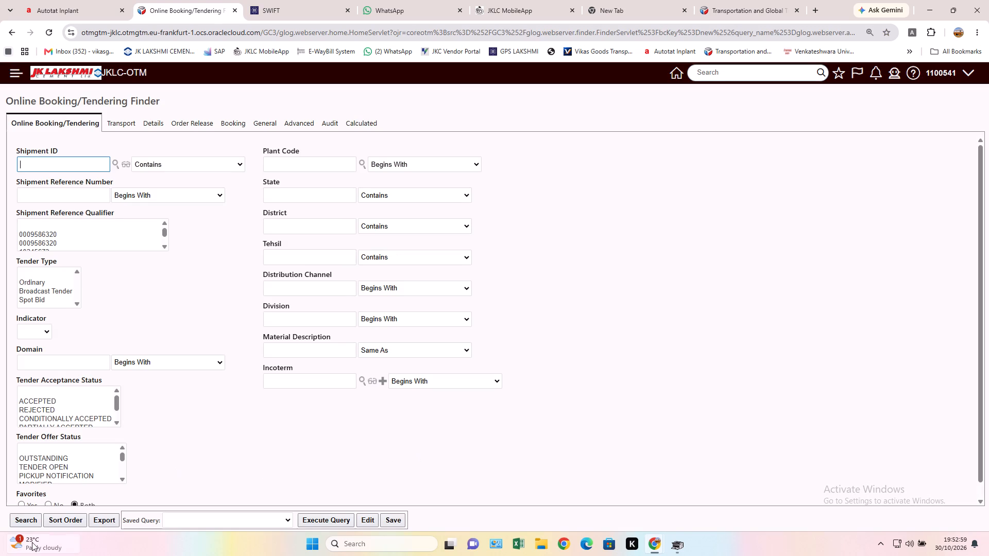
left_click(22, 516)
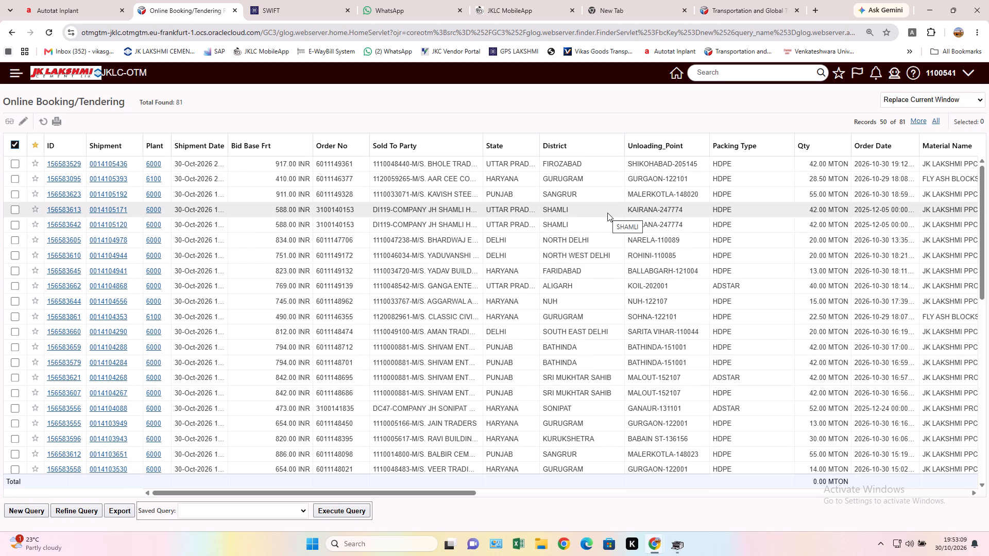
Examine the listed e-bidding tenders for their base freights, sold-to parties, districts, unloading points, packing types and quantities.
scroll(621, 282, "up", 1)
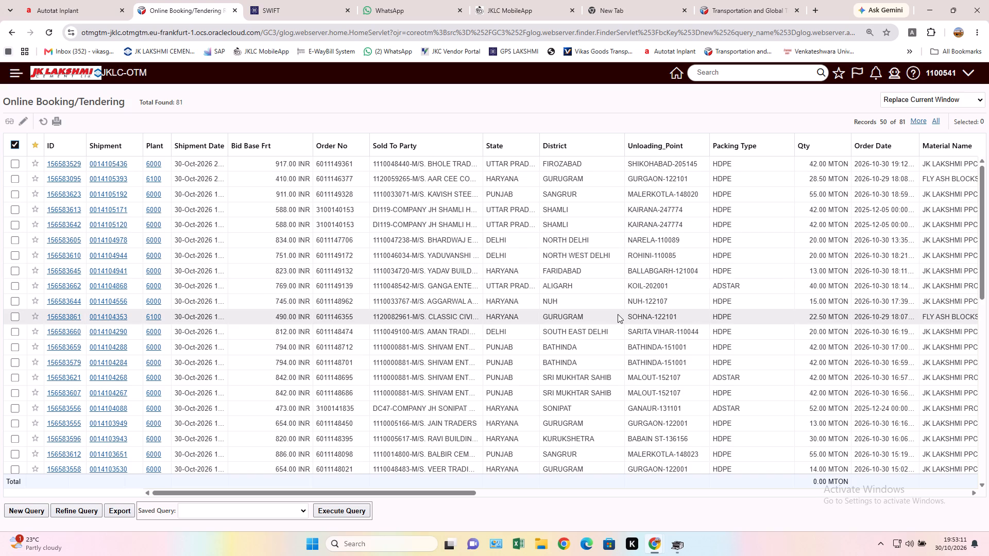
scroll(607, 283, "up", 2)
scroll(564, 444, "down", 2)
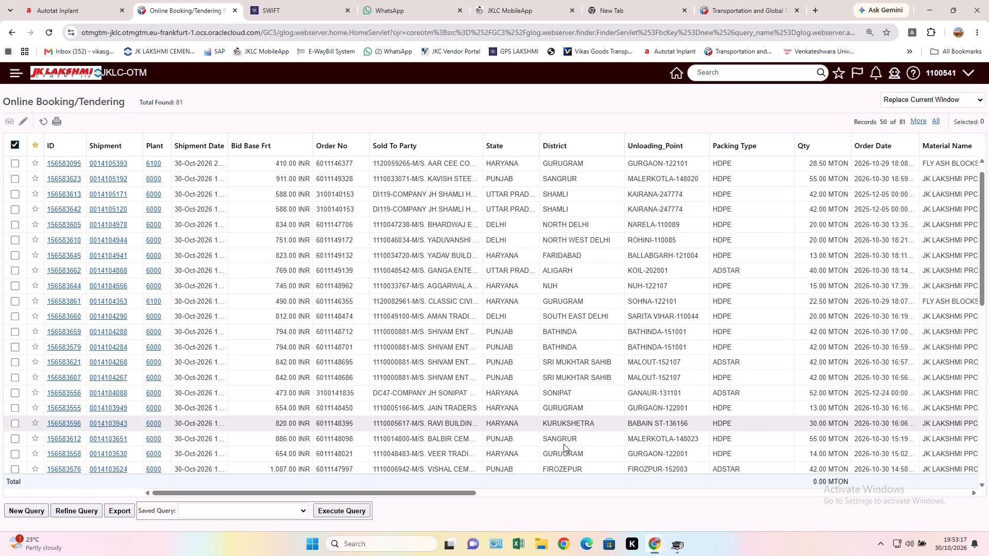
scroll(561, 421, "down", 11)
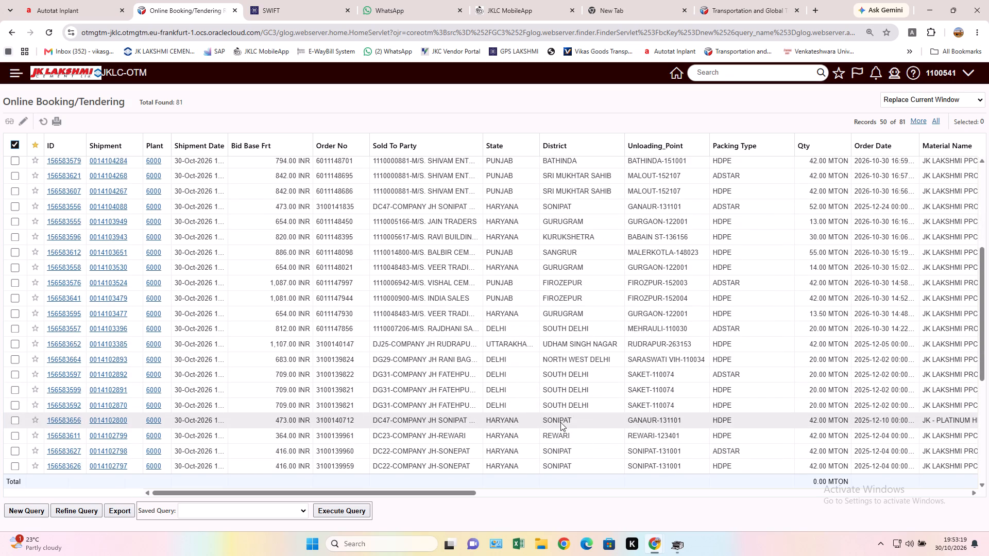
scroll(560, 422, "down", 16)
scroll(532, 448, "down", 5)
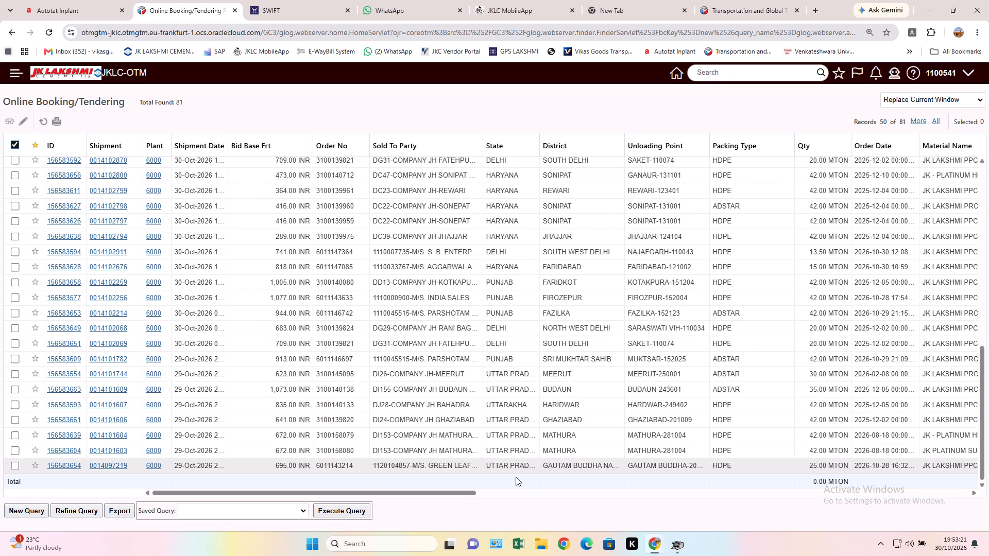
scroll(516, 453, "down", 5)
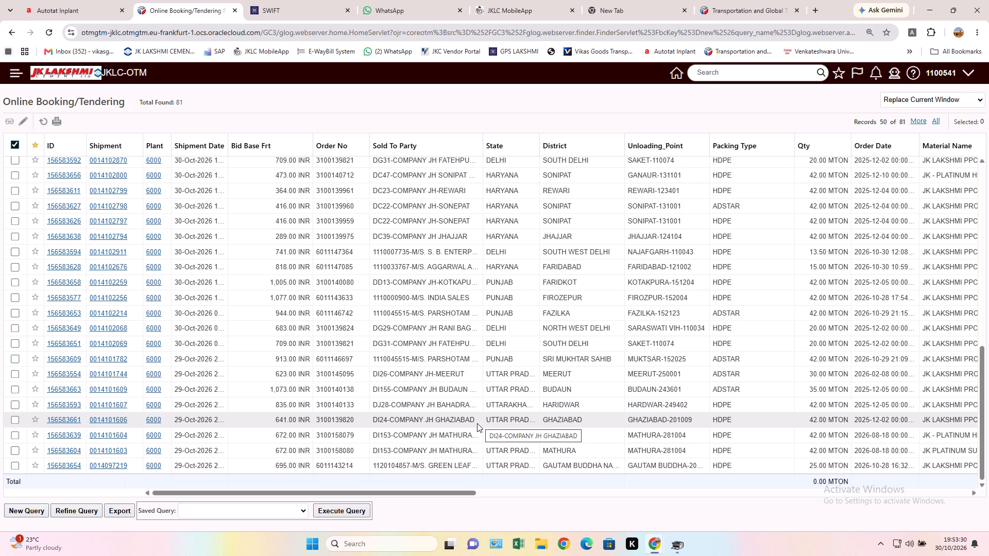
scroll(445, 431, "down", 5)
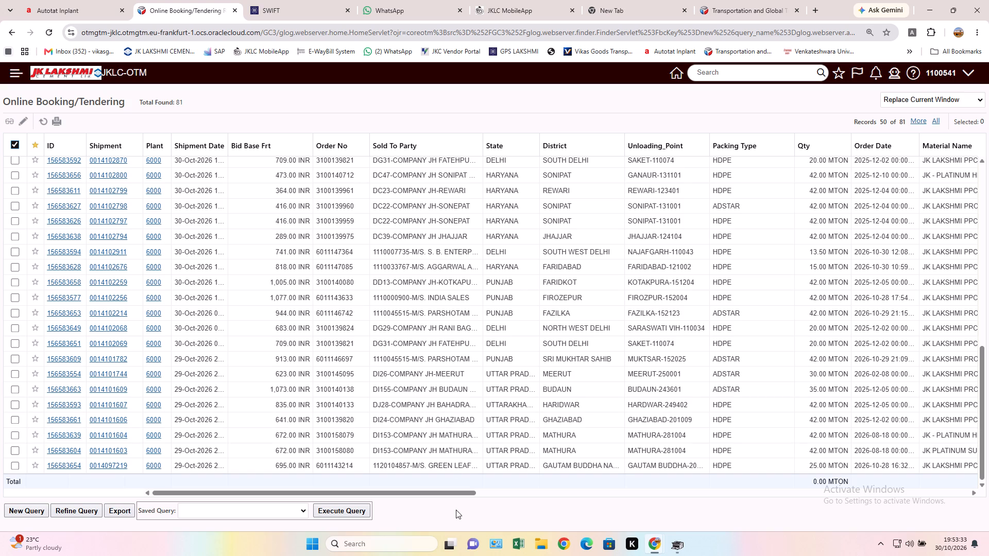
scroll(452, 427, "up", 20)
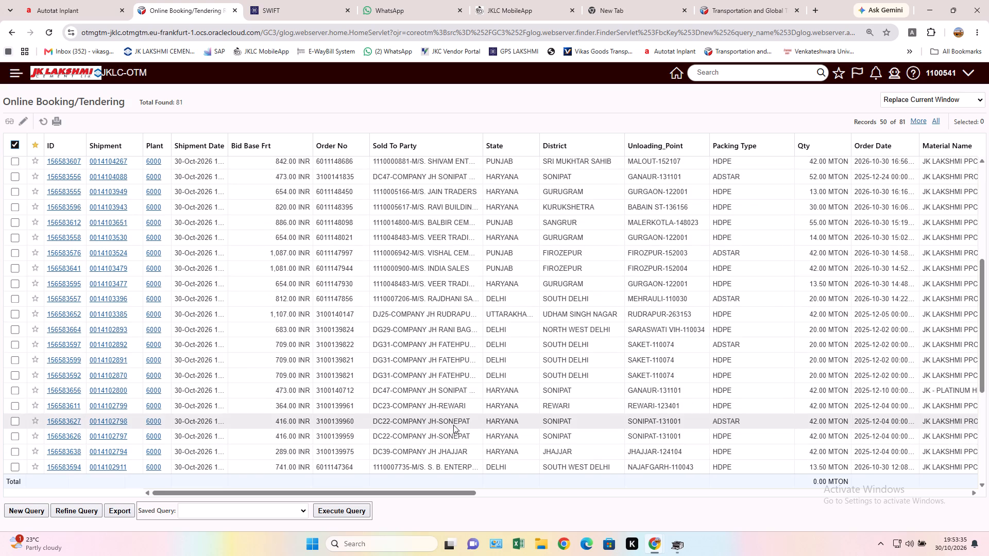
scroll(551, 358, "up", 18)
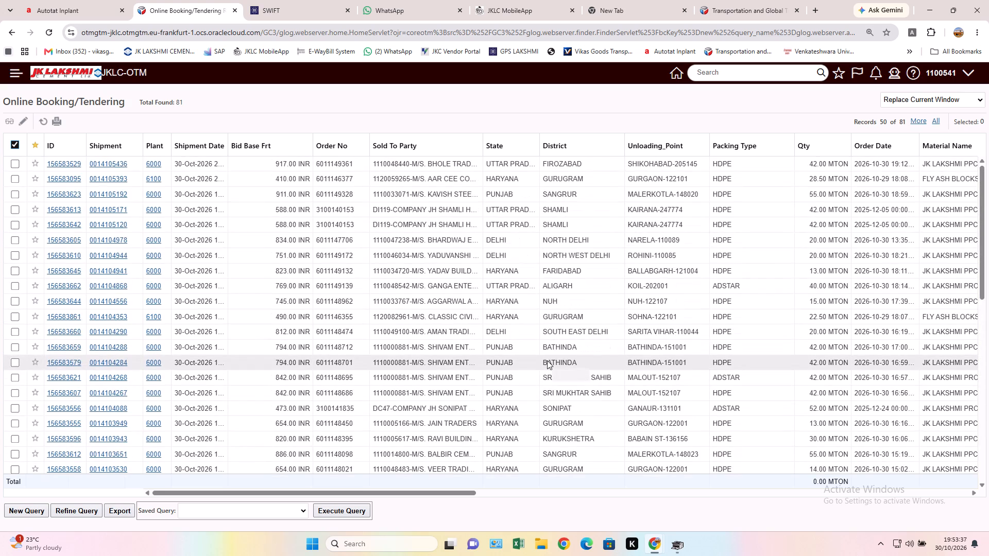
scroll(547, 360, "up", 17)
scroll(547, 360, "up", 12)
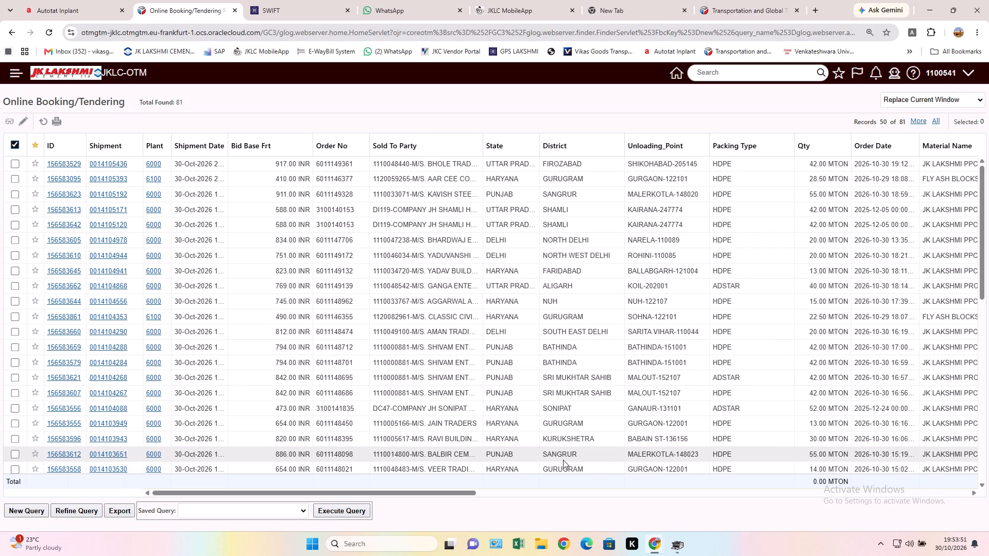
scroll(463, 234, "up", 7)
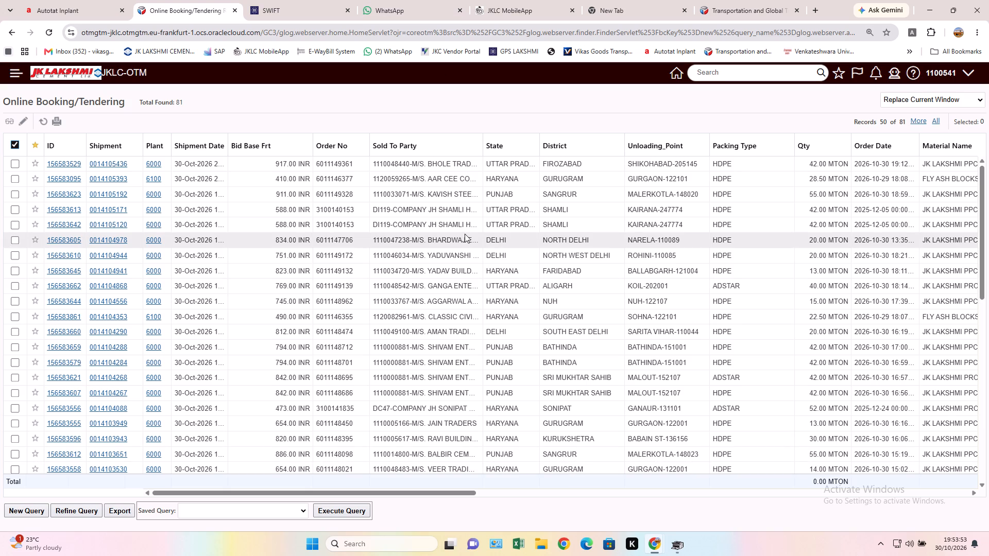
scroll(465, 234, "up", 13)
scroll(589, 231, "up", 6)
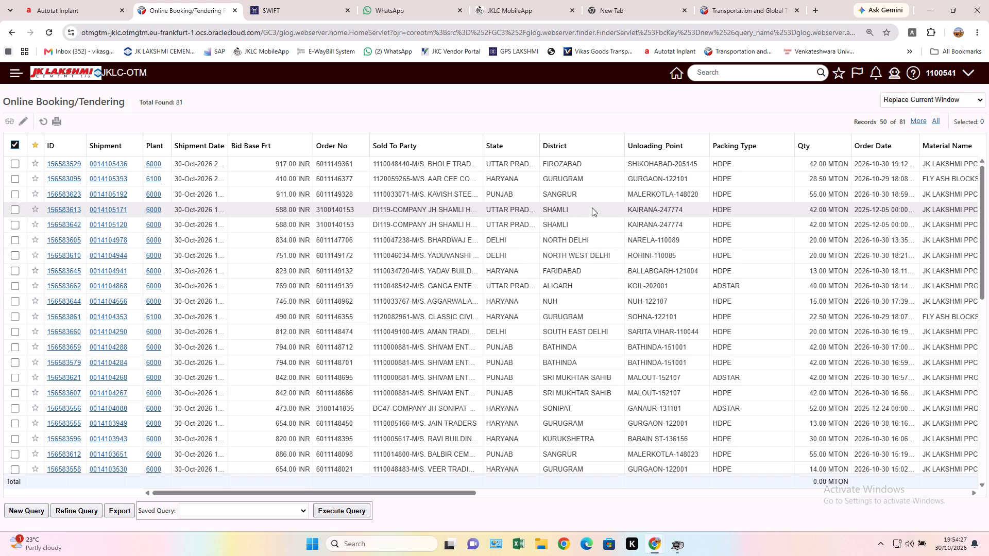
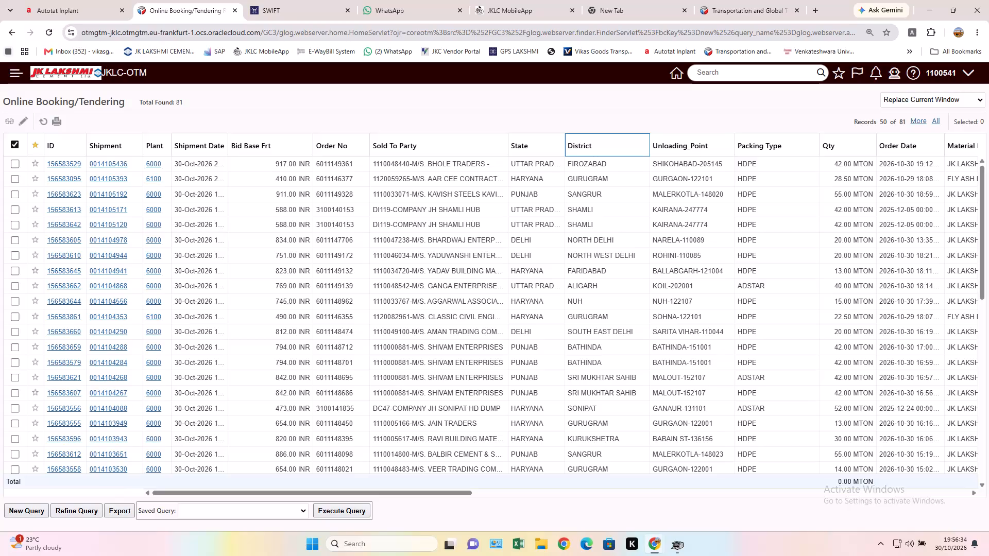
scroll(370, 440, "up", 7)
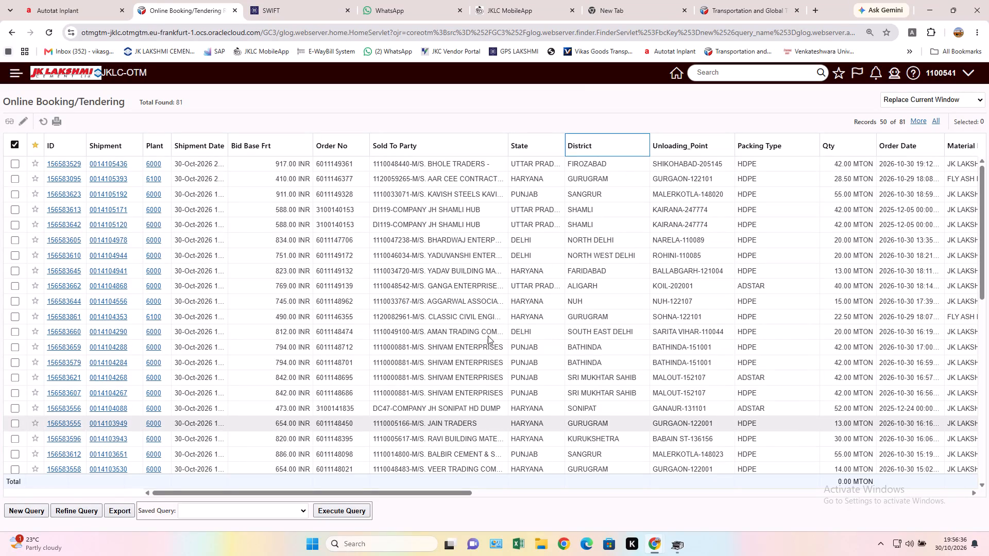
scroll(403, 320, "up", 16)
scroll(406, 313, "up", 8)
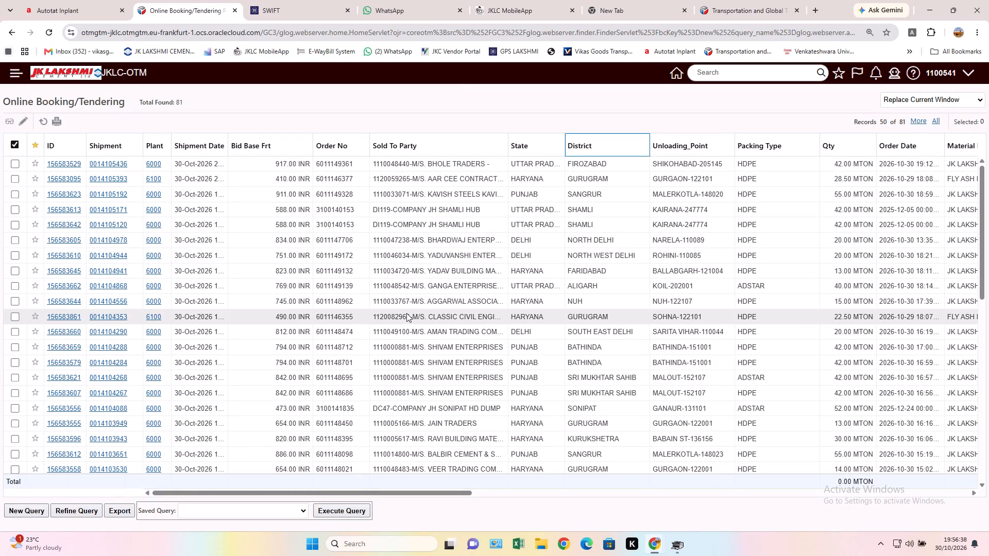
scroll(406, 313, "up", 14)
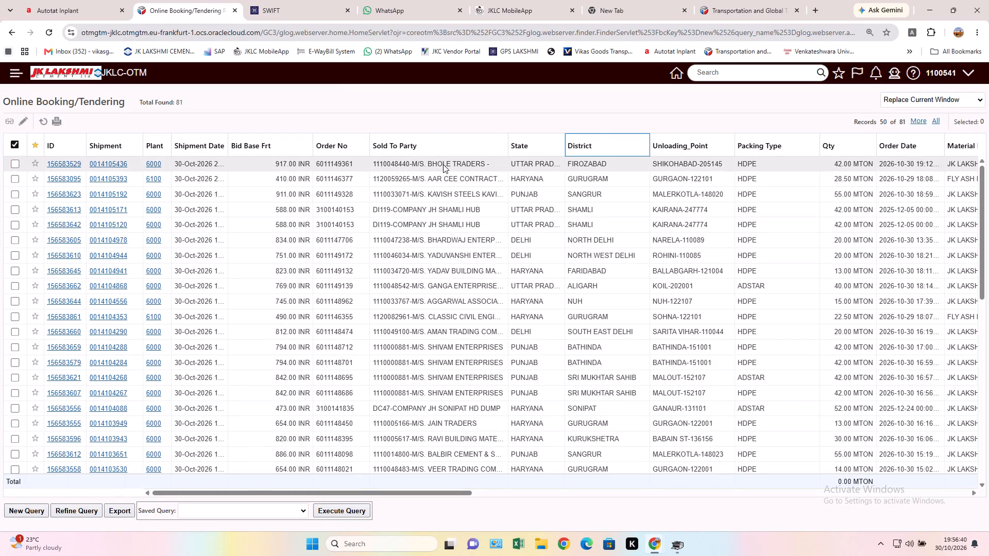
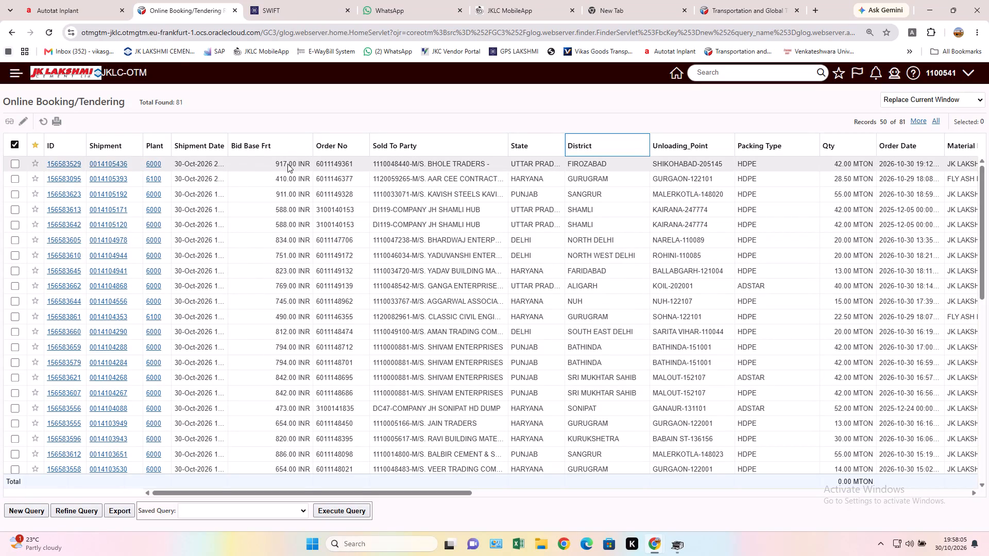
left_click(303, 6)
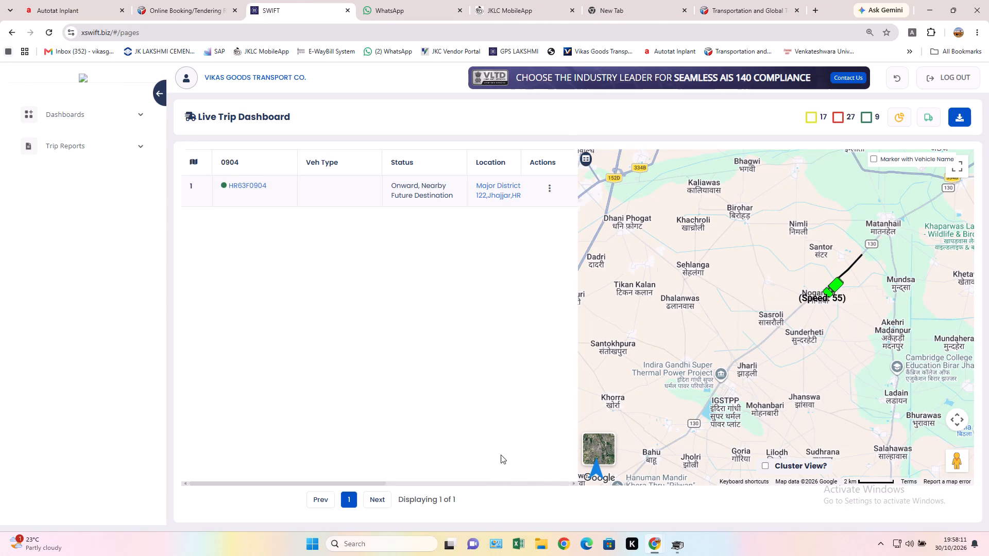
Switch to autoplant and list the Jharli plant's loading receipts for yesterday.
left_click(77, 4)
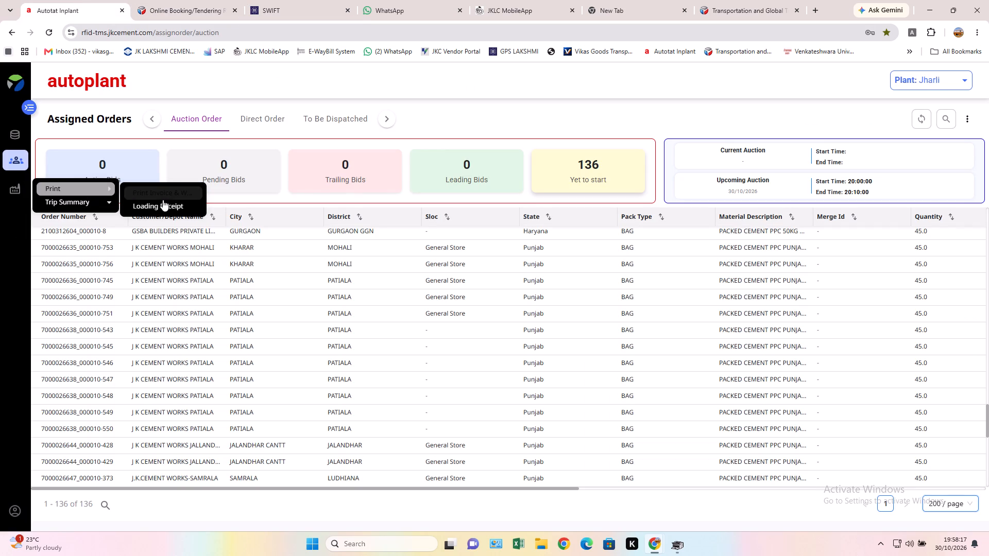
left_click(163, 204)
left_click(163, 204)
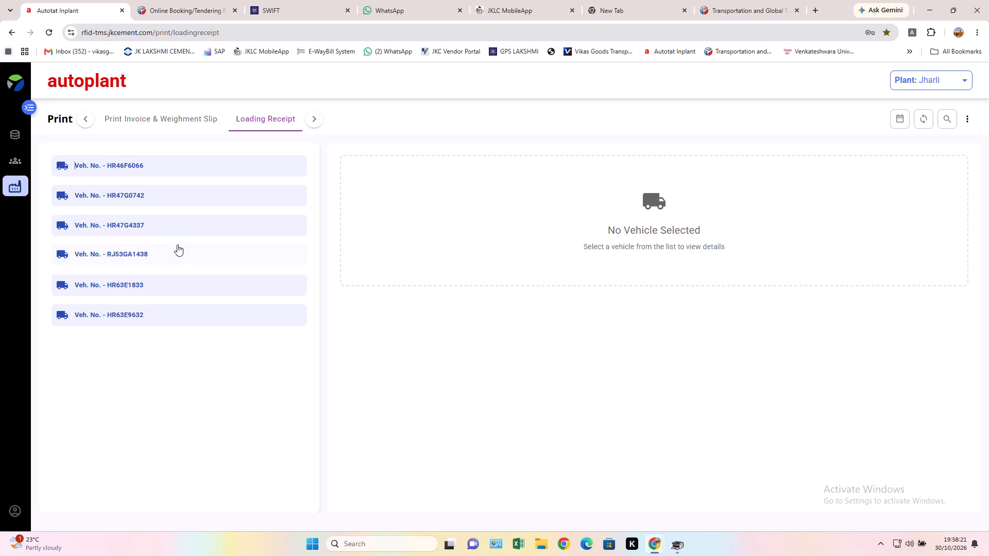
left_click(901, 116)
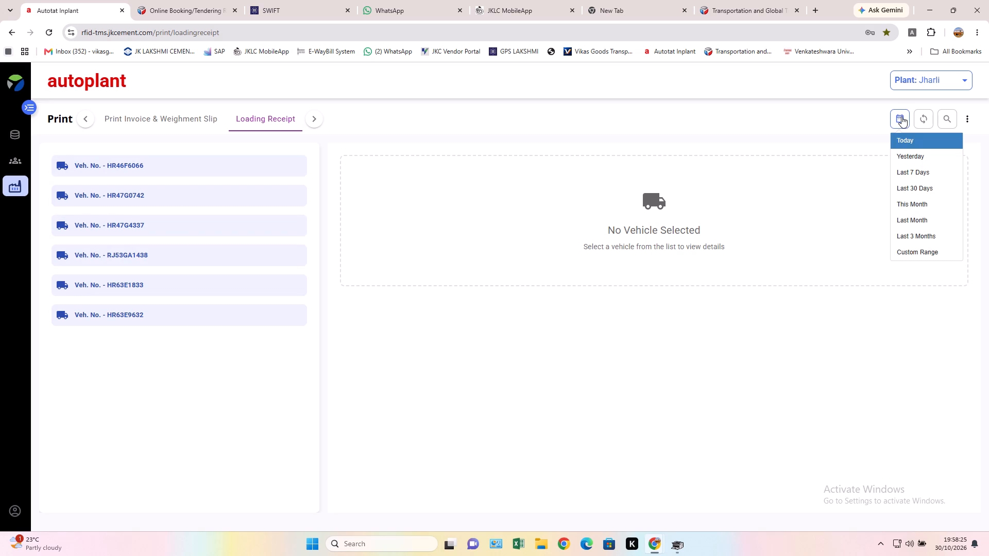
left_click(901, 116)
left_click(901, 116)
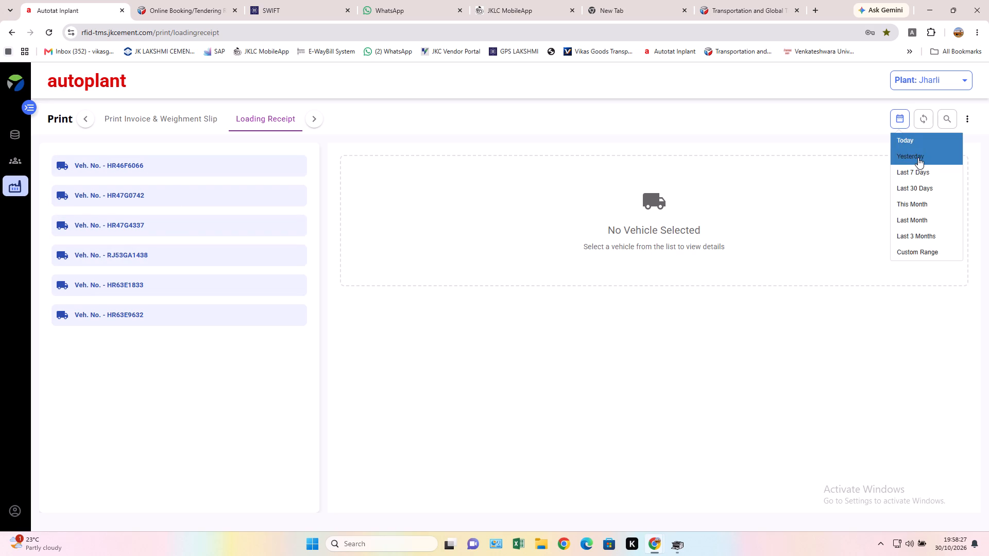
left_click(918, 158)
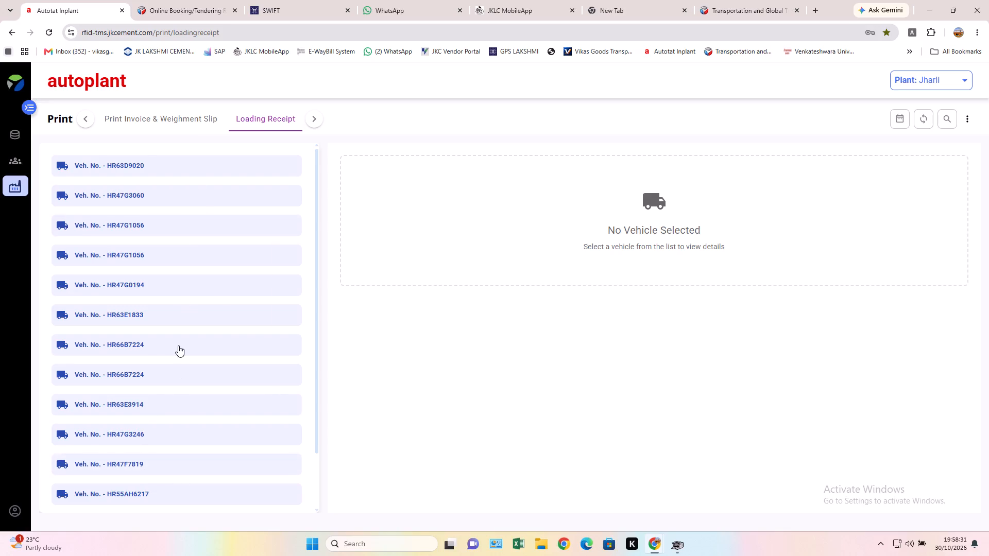
scroll(178, 345, "down", 1)
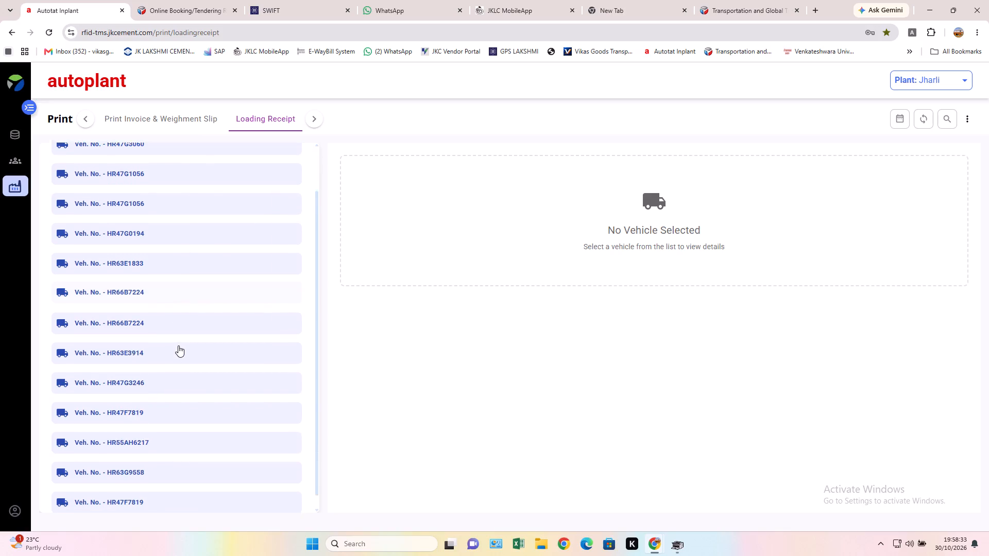
scroll(178, 345, "down", 6)
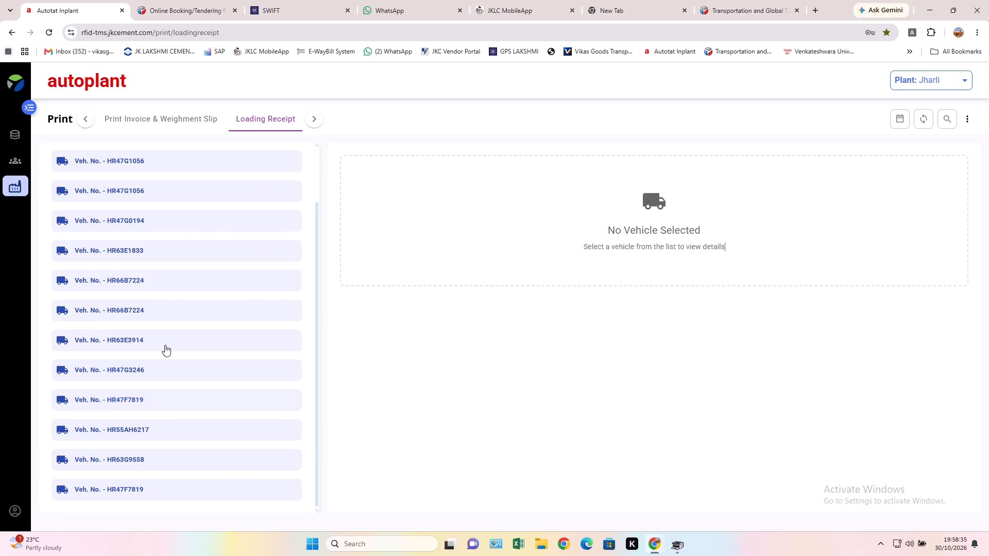
left_click(164, 340)
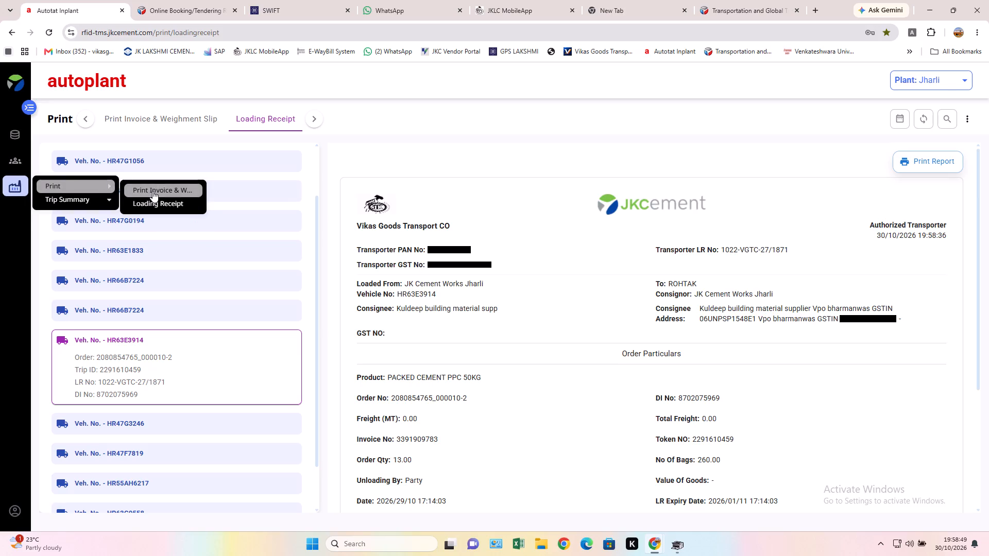
Go to the Print Invoice & Weighment Slip records and open their date range choices.
left_click(152, 191)
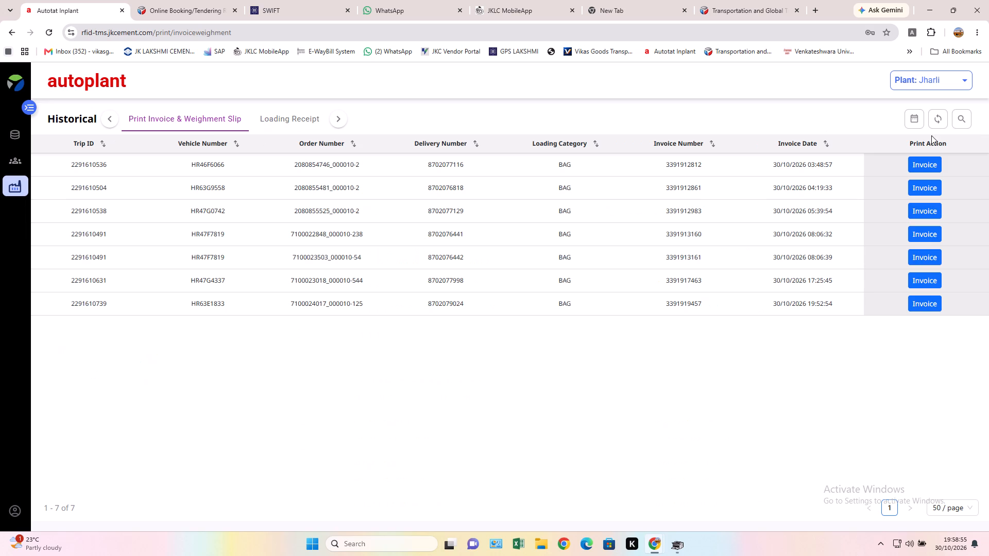
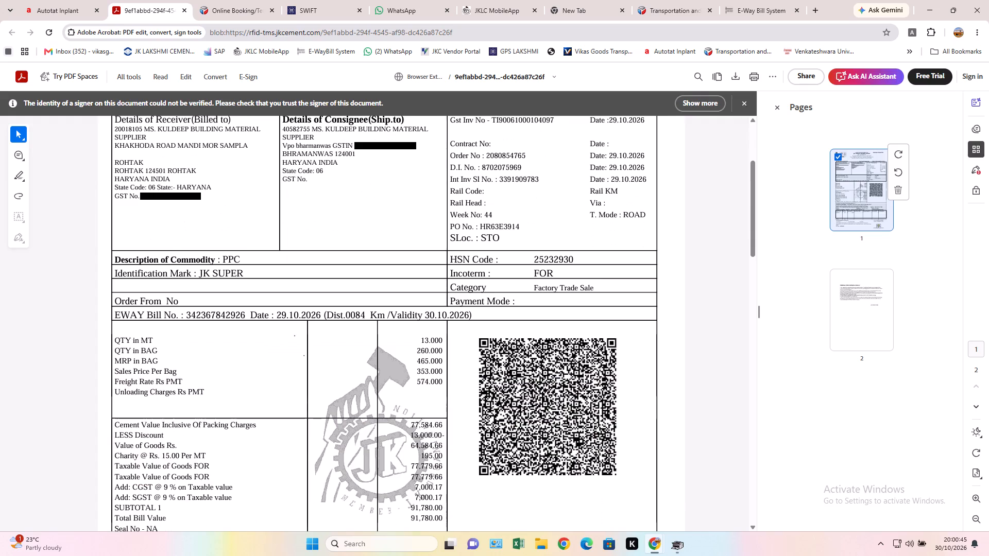
scroll(377, 344, "down", 2)
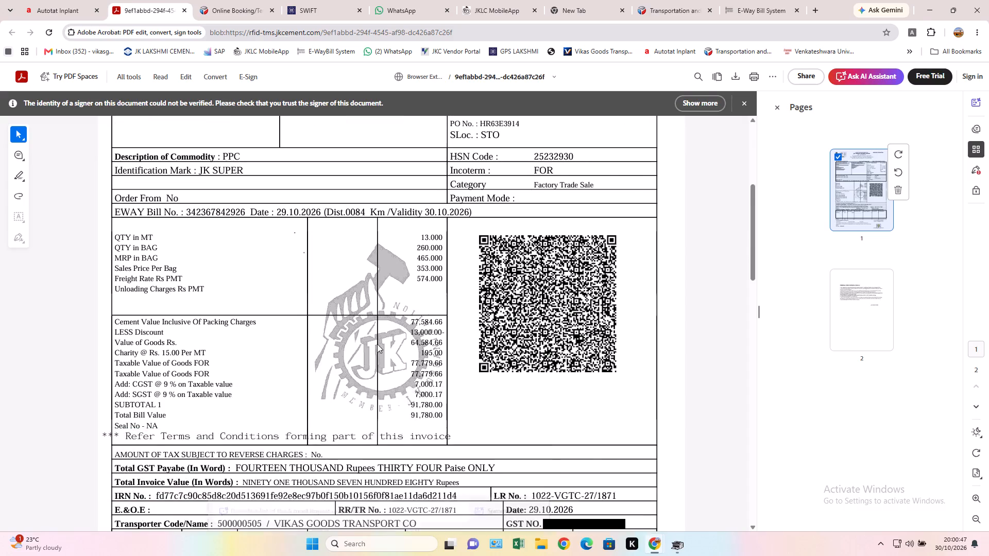
scroll(377, 344, "down", 6)
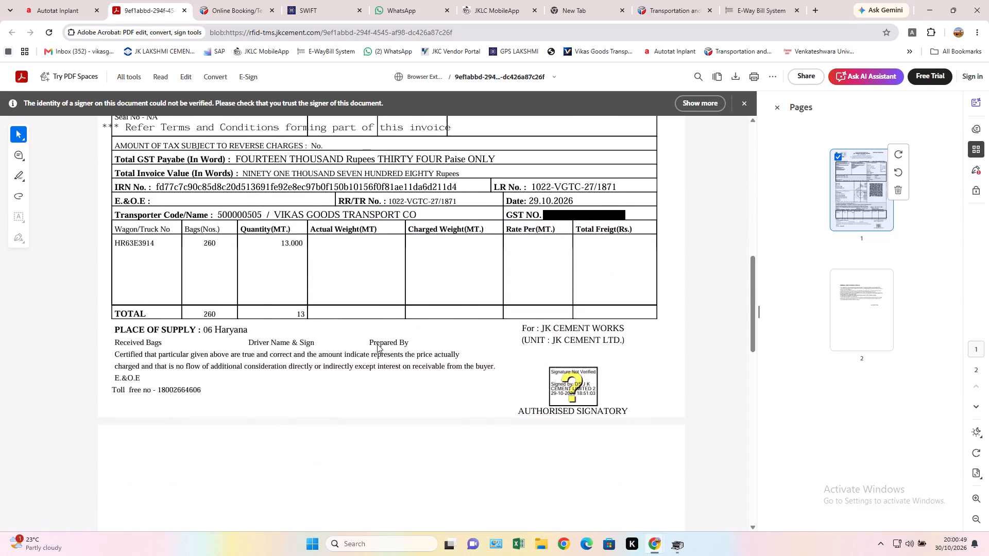
scroll(377, 344, "up", 3)
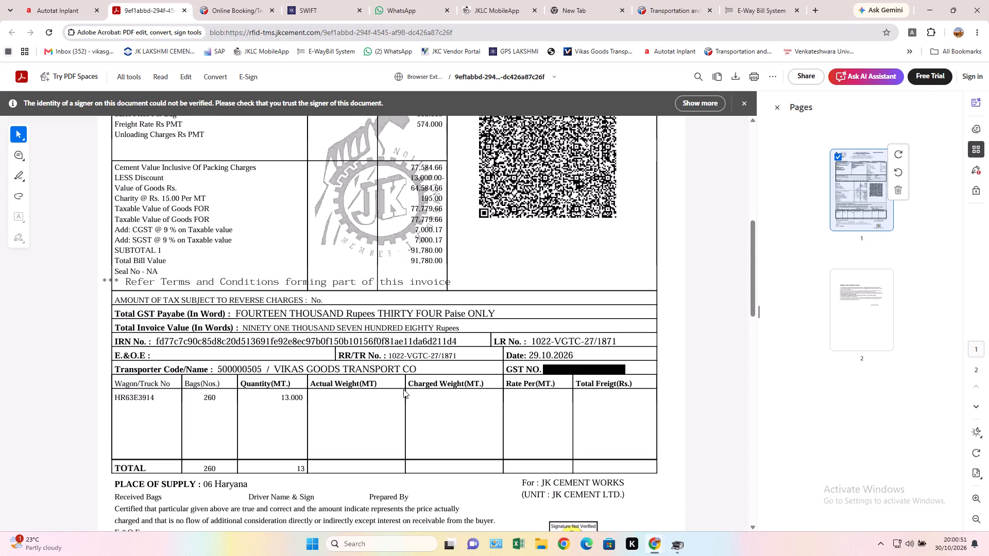
scroll(408, 401, "up", 2)
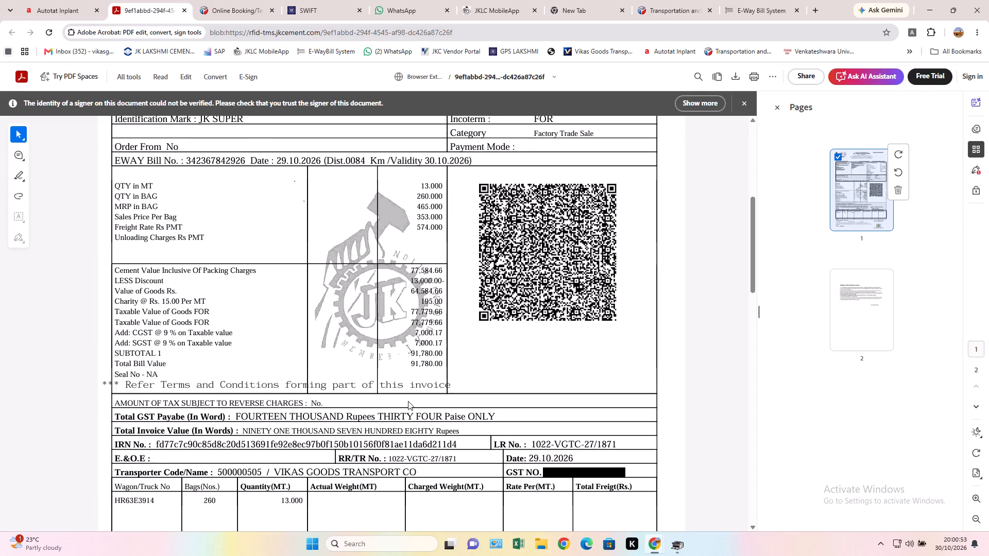
scroll(408, 401, "up", 3)
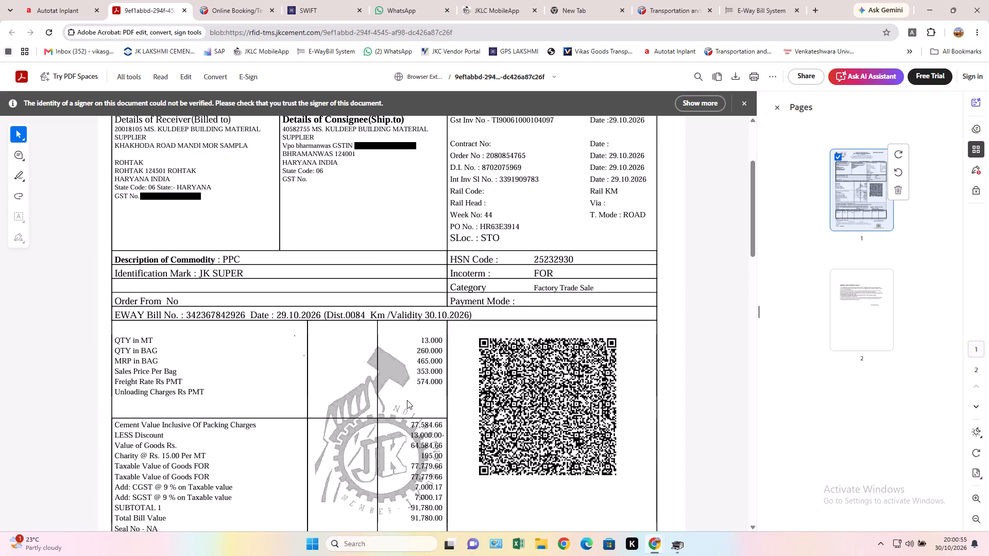
left_click_drag(185, 316, 244, 317)
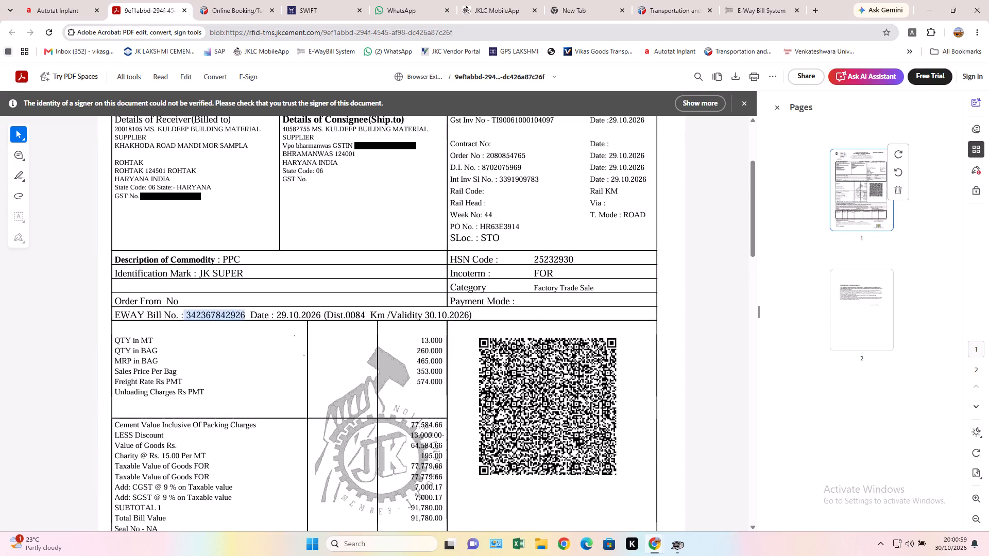
key("ctrl+c")
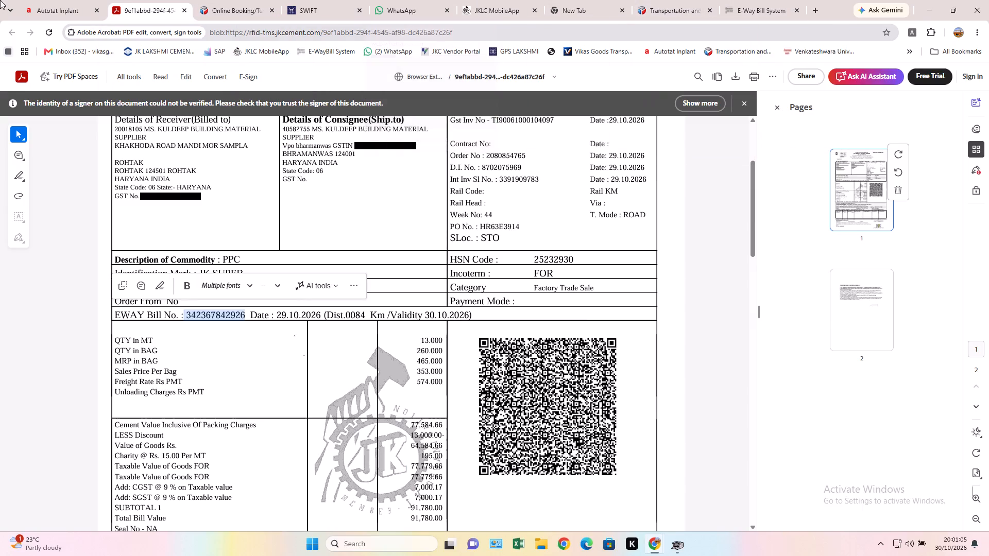
left_click(757, 7)
left_click(472, 163)
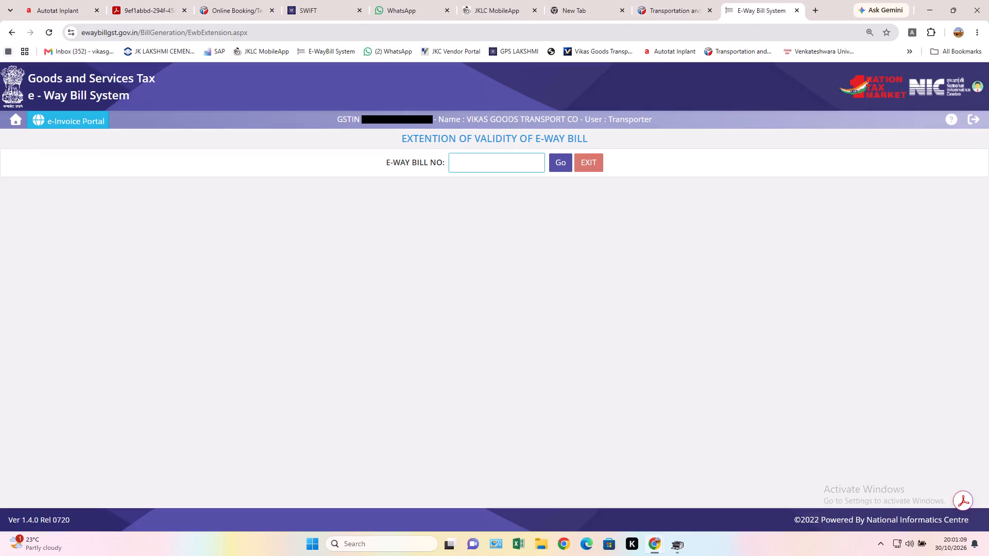
key("ctrl+v")
left_click(555, 162)
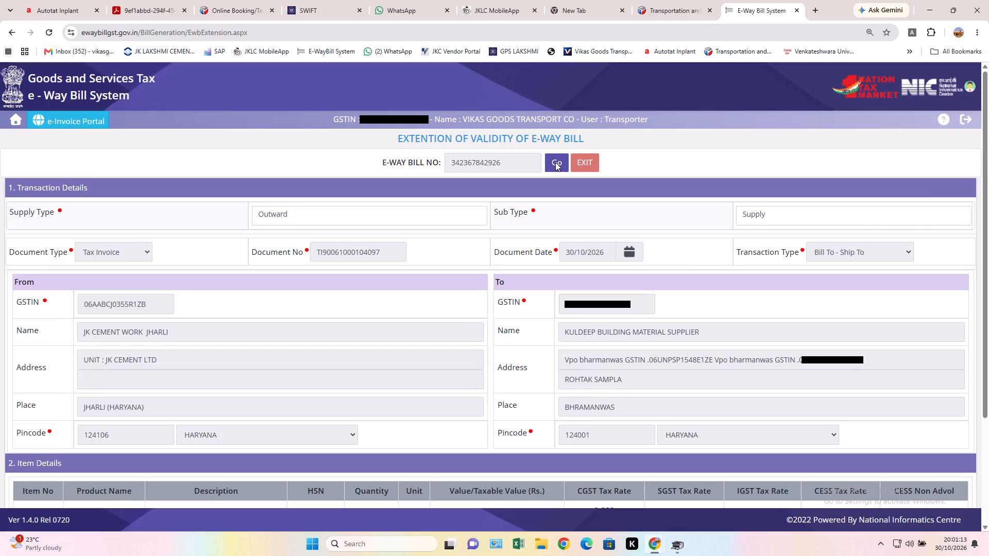
Request an extension for this e-way bill with law & Order as the reason.
scroll(552, 179, "down", 5)
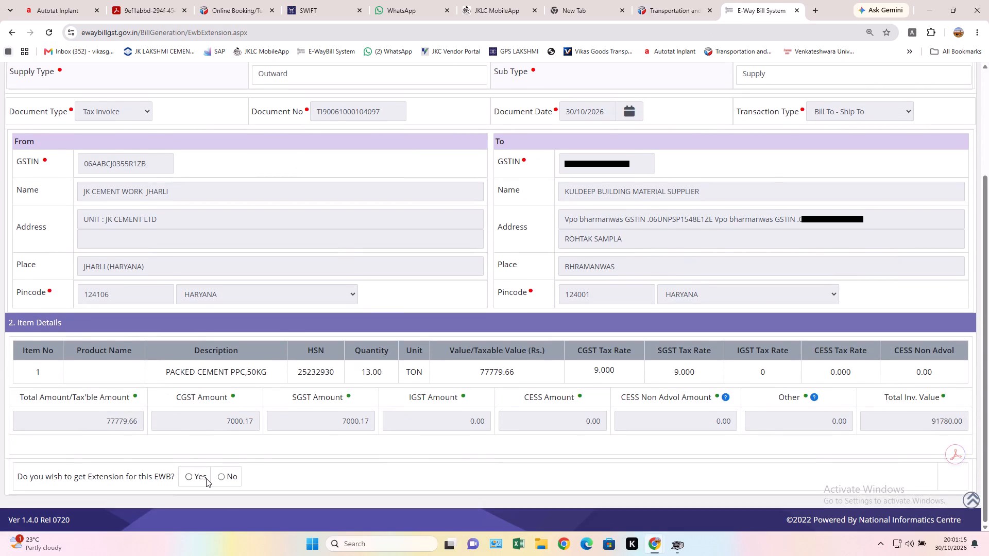
left_click(189, 478)
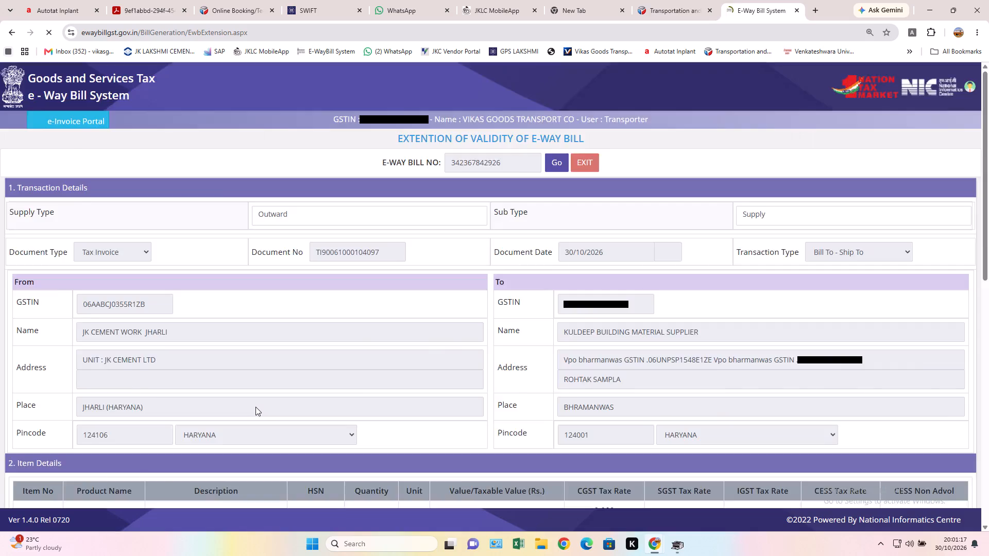
scroll(255, 407, "down", 6)
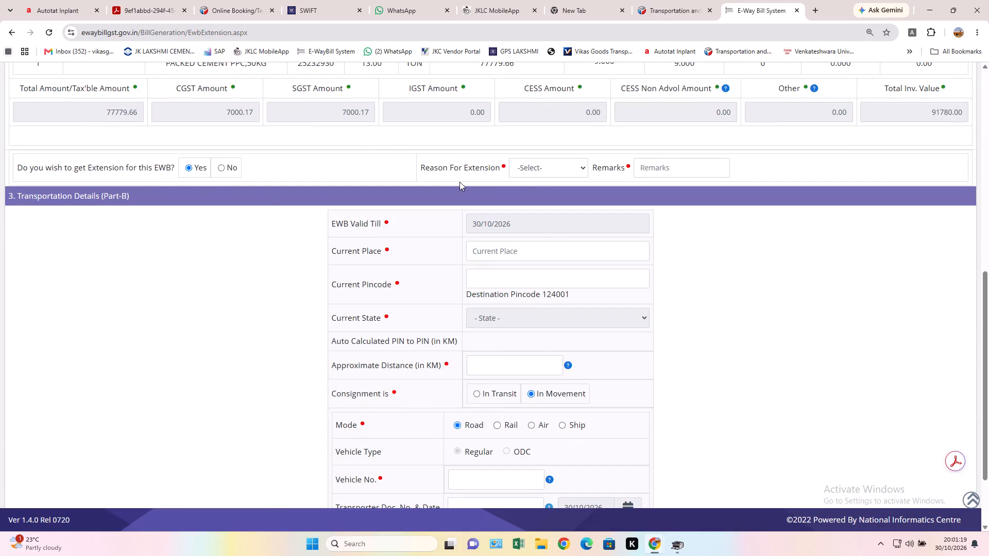
left_click(575, 167)
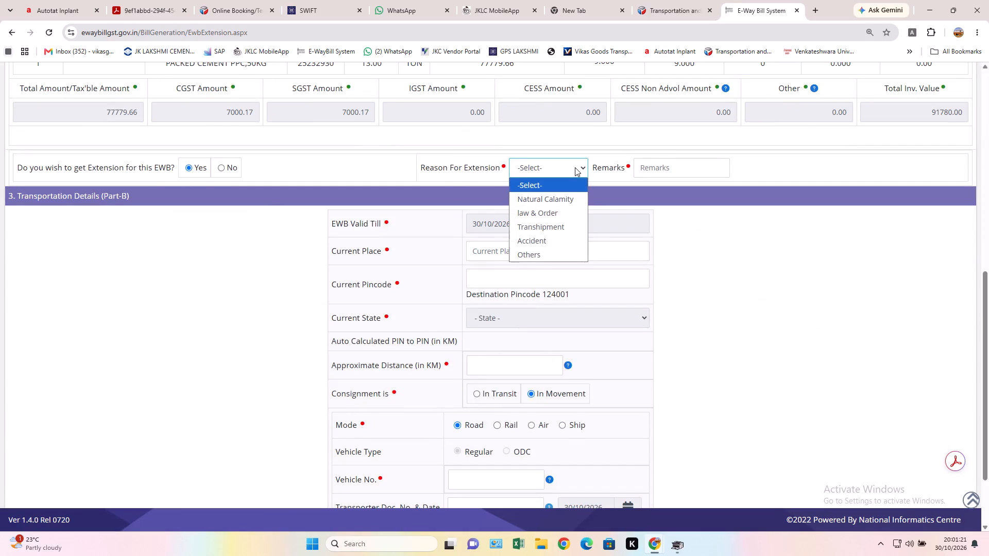
left_click(556, 212)
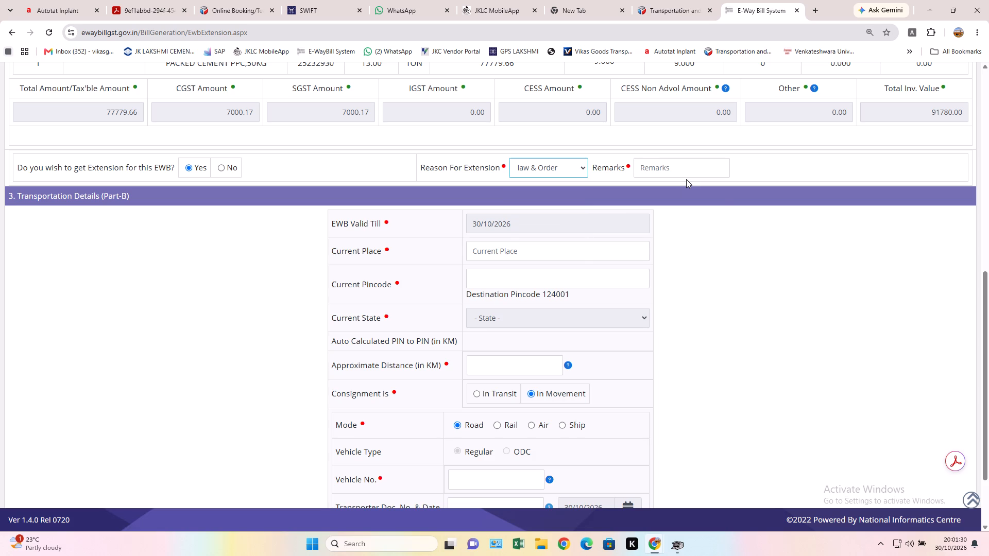
left_click(513, 253)
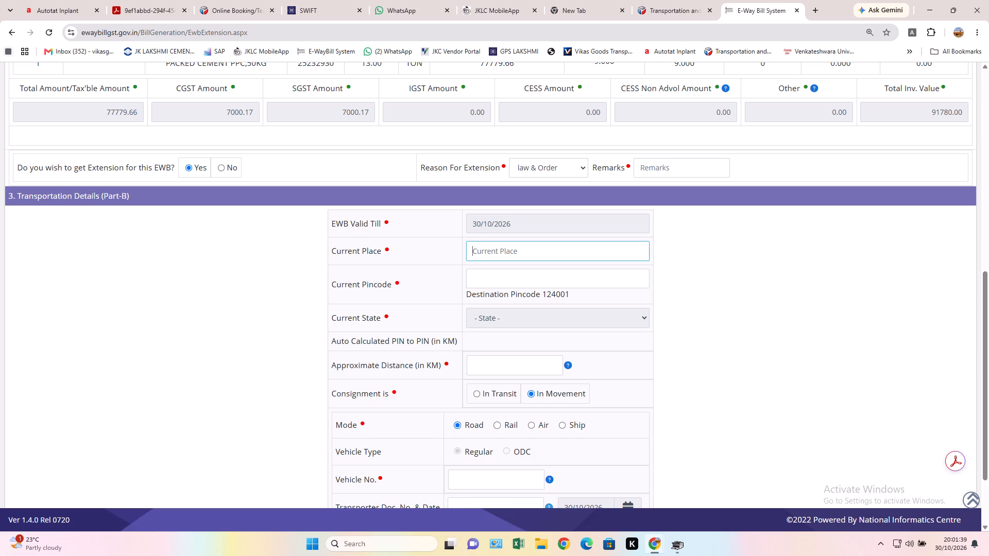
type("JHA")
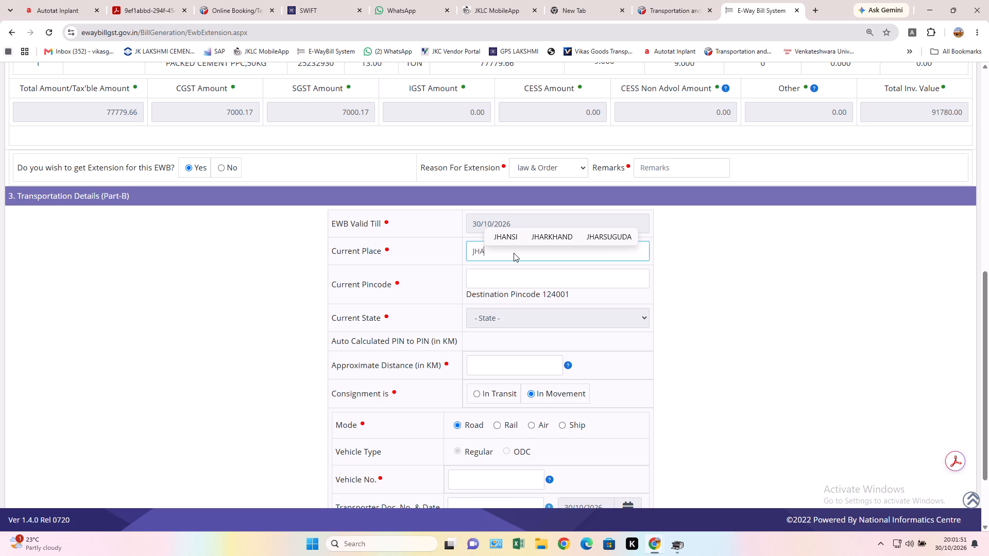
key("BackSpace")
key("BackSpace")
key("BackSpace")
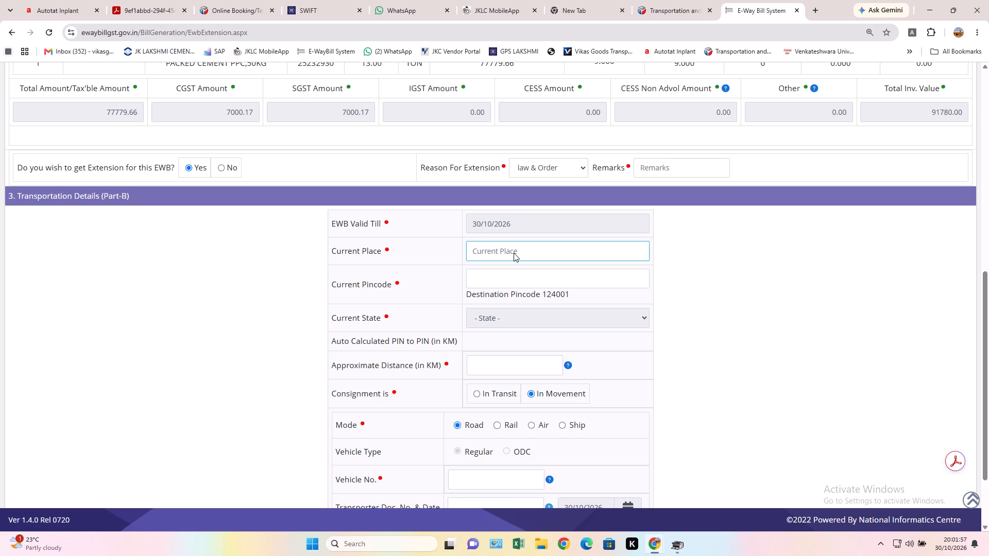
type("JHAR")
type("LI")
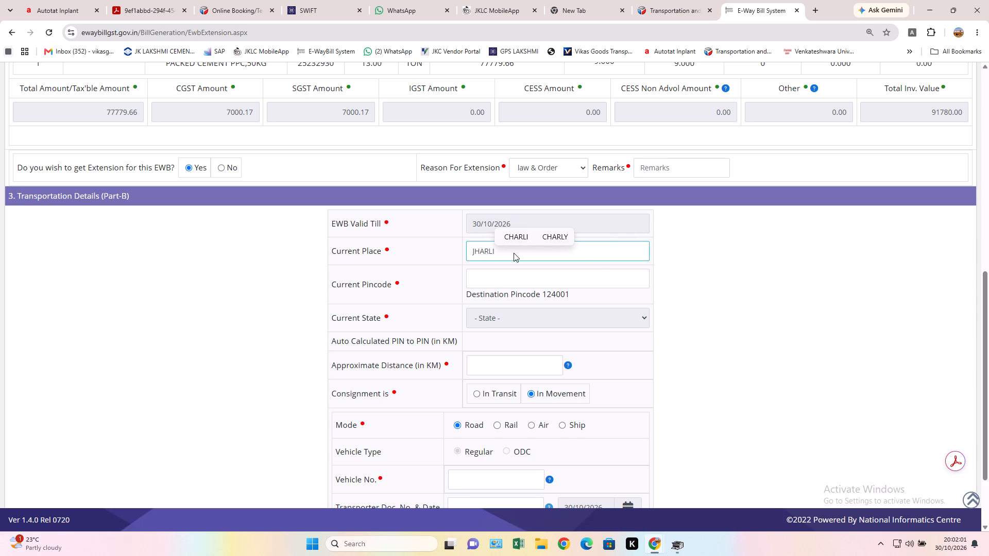
left_click(680, 168)
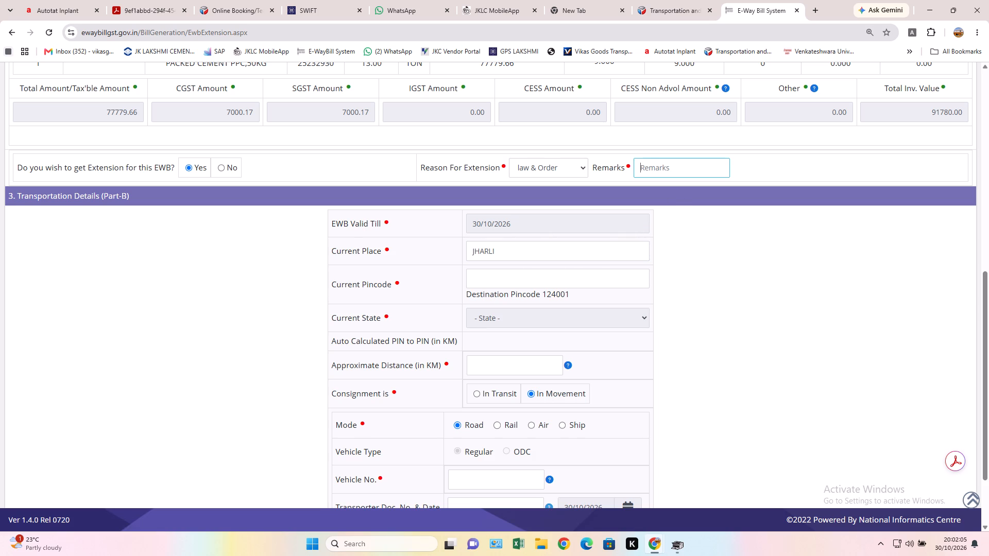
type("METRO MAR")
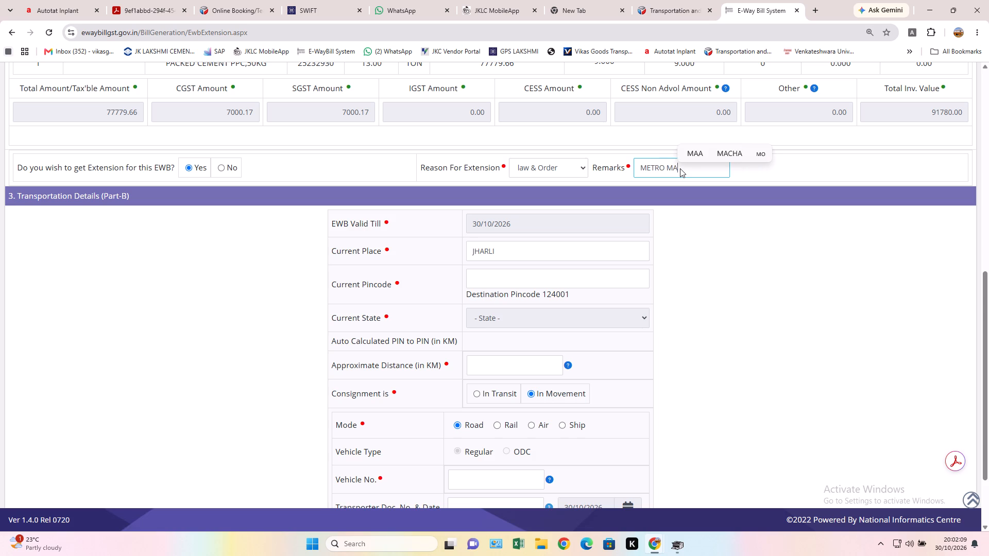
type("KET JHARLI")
left_click(550, 277)
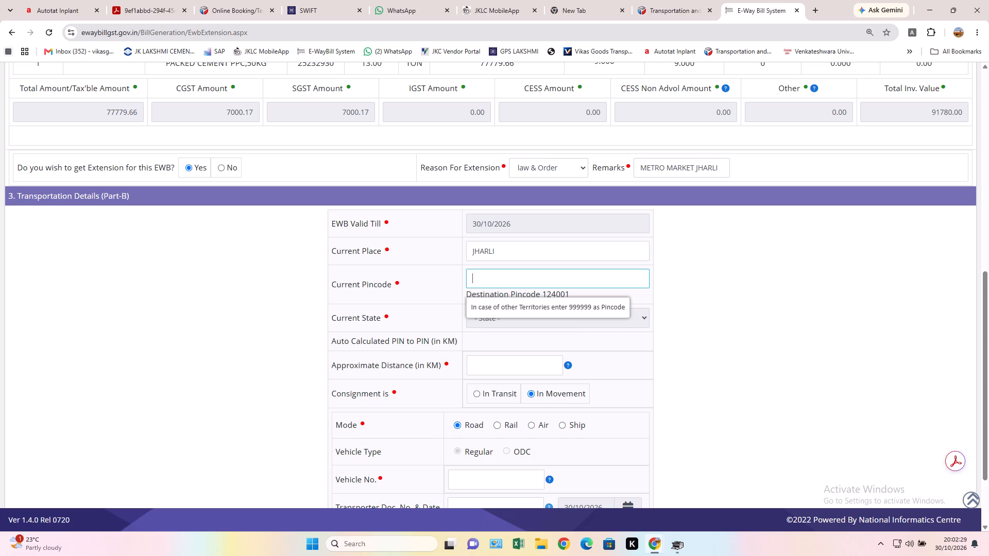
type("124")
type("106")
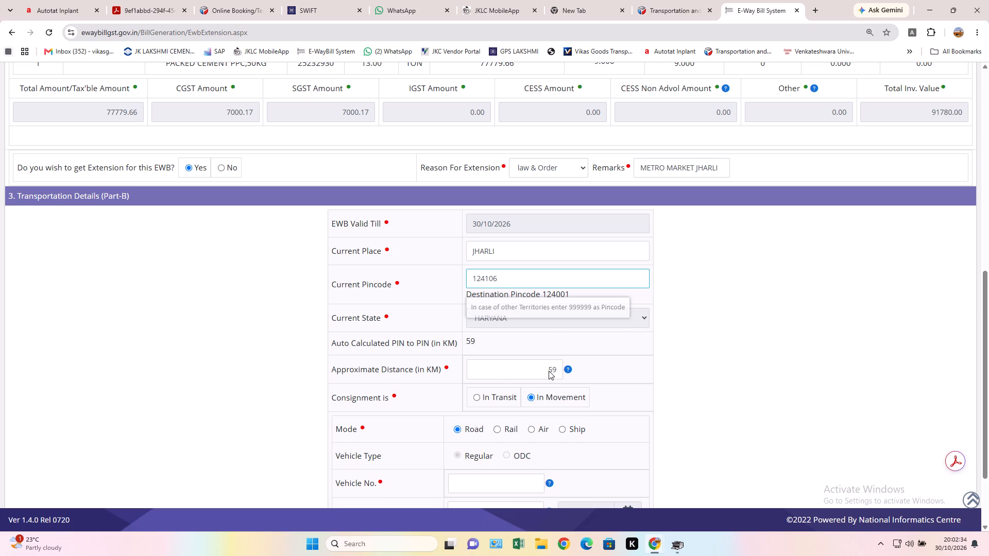
scroll(645, 360, "down", 2)
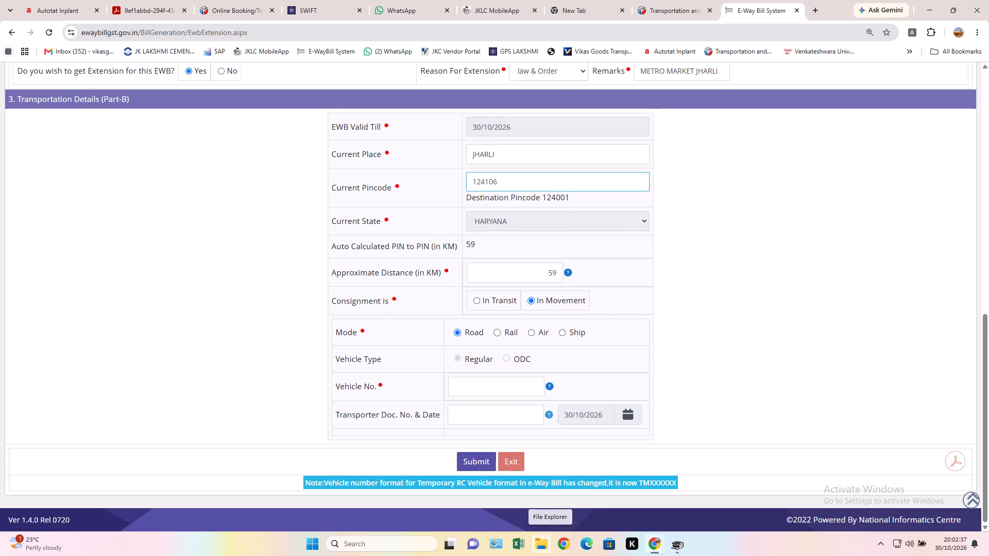
left_click(478, 395)
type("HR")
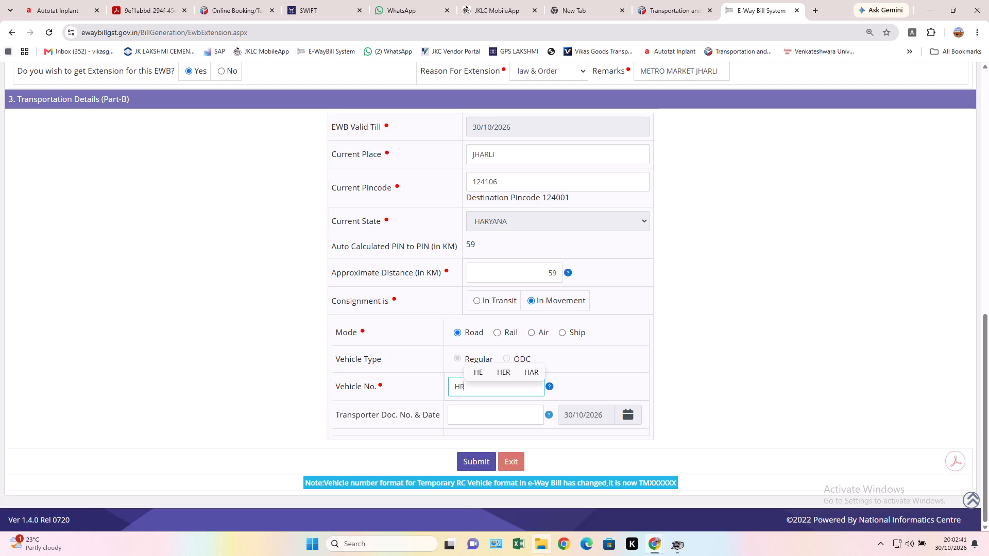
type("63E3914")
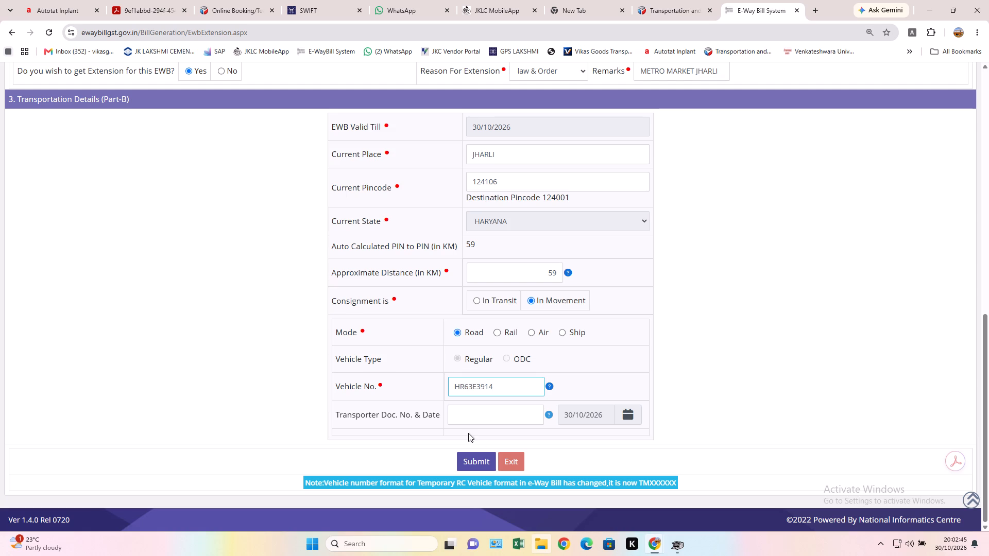
left_click(471, 414)
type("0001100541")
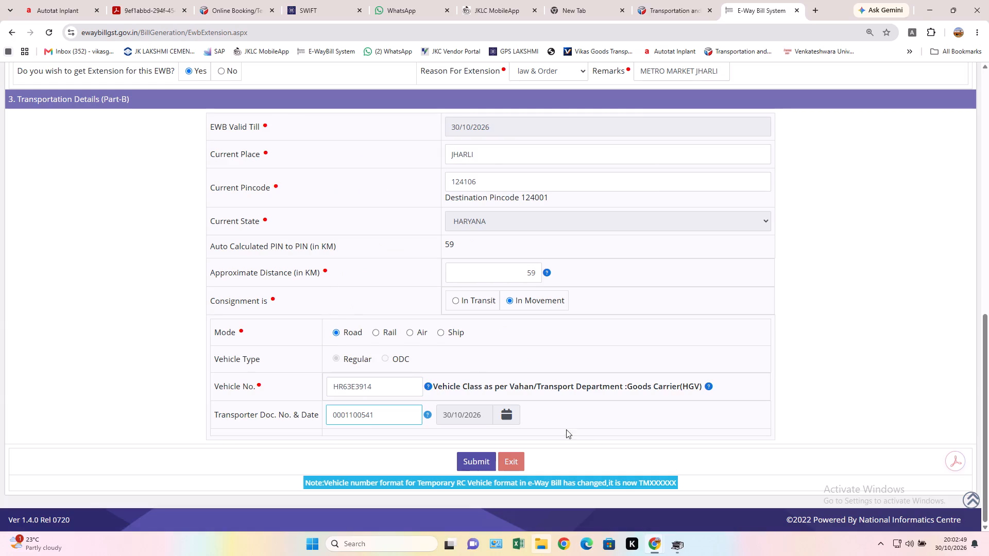
left_click(475, 461)
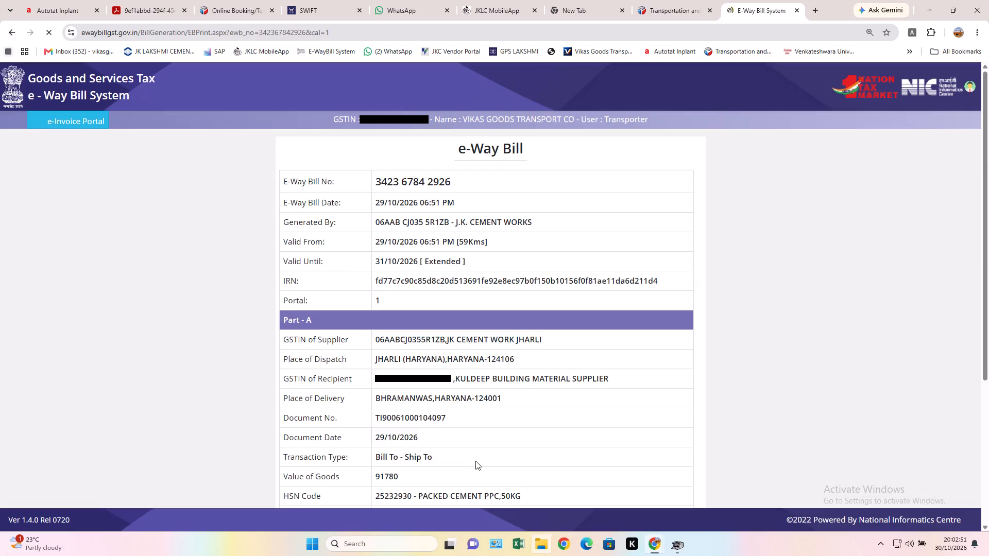
Open the print preview of the extended e-way bill, set the destination to Save as PDF and check its pages.
scroll(473, 373, "down", 14)
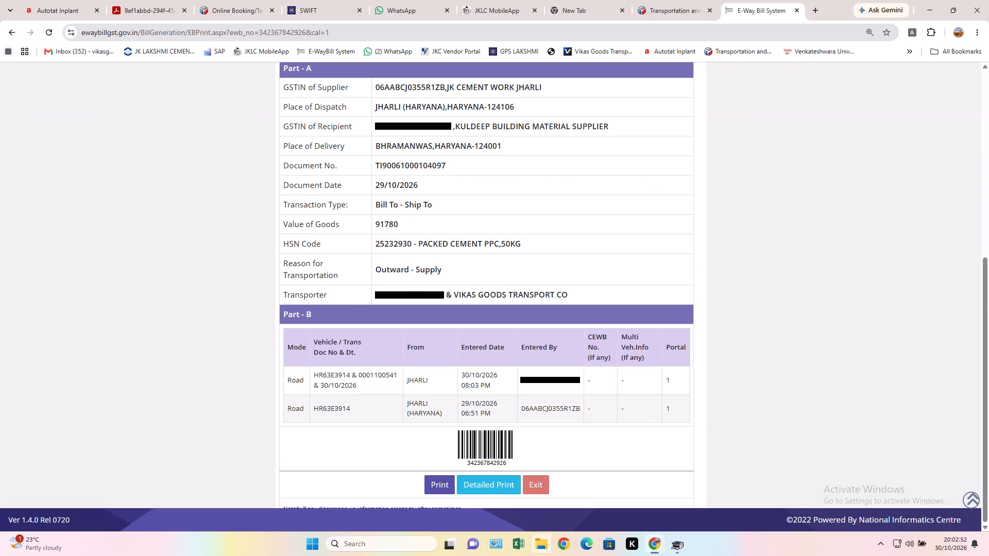
left_click(436, 486)
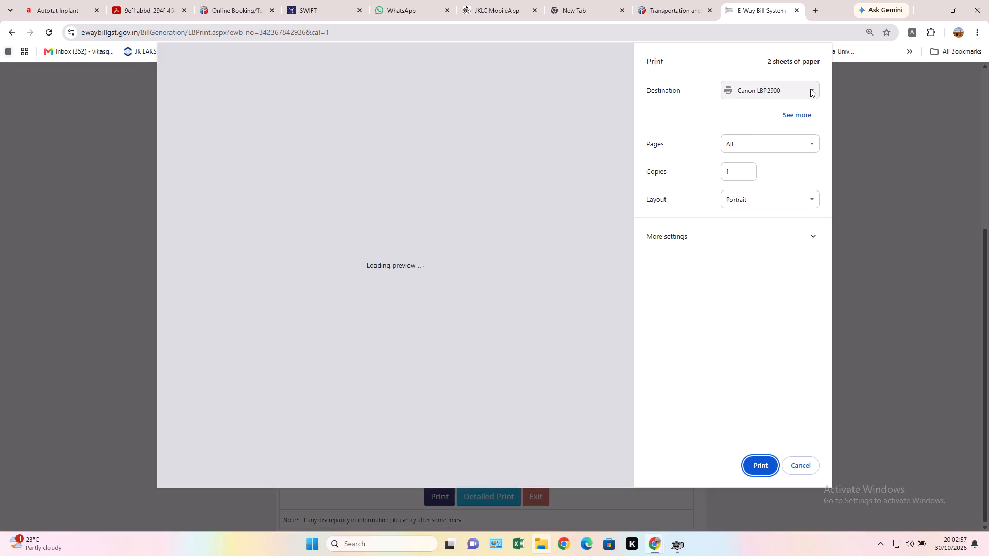
left_click(810, 89)
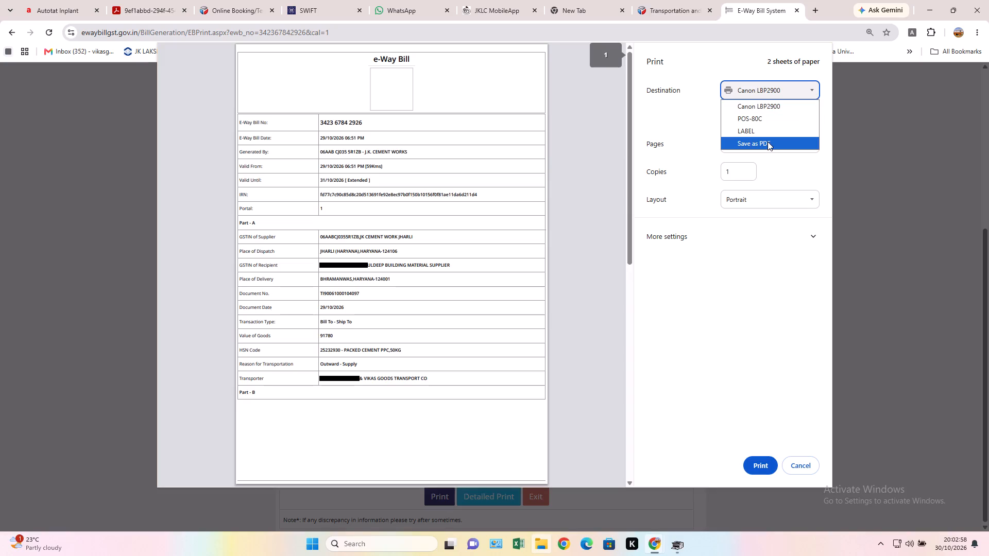
left_click(768, 142)
scroll(486, 210, "down", 6)
scroll(486, 215, "up", 4)
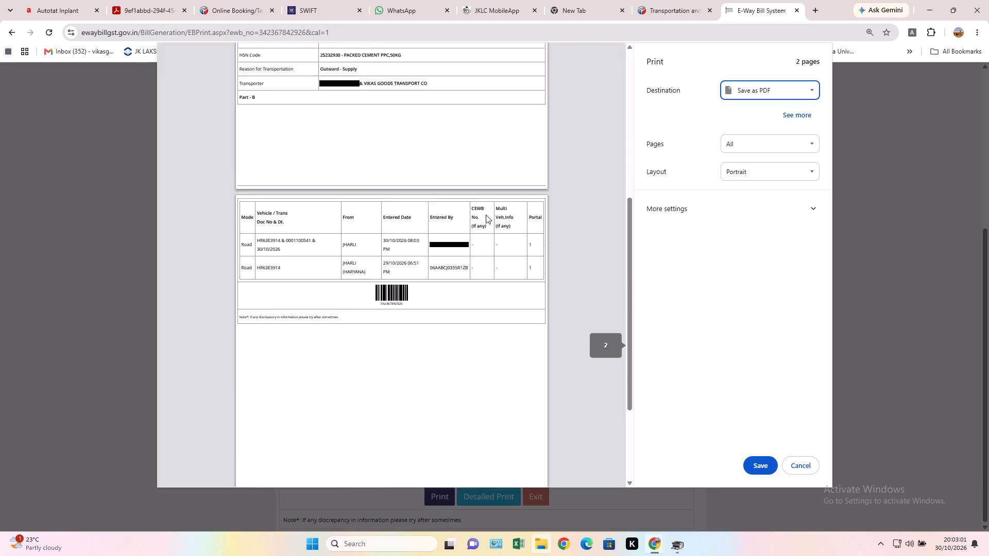
scroll(486, 215, "up", 2)
scroll(486, 215, "down", 6)
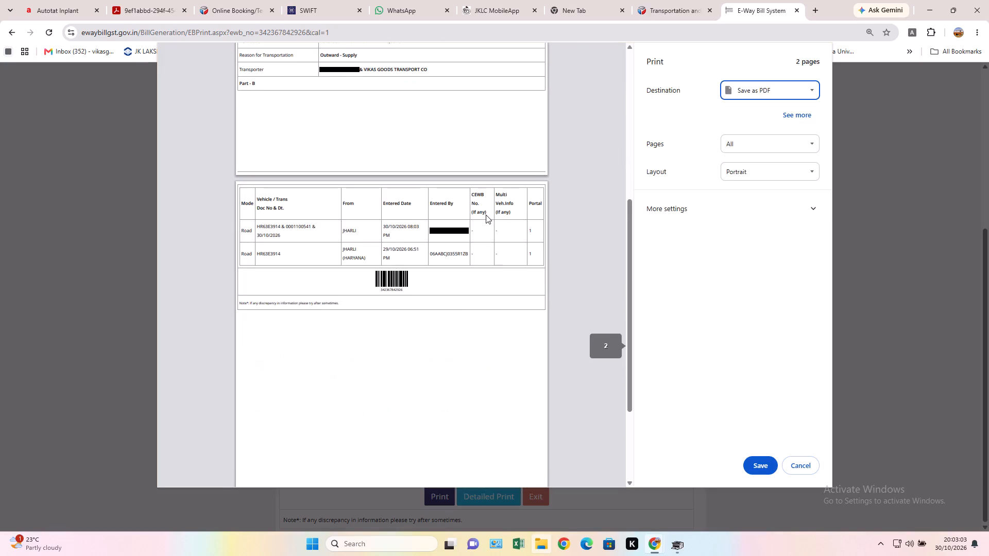
scroll(486, 215, "up", 6)
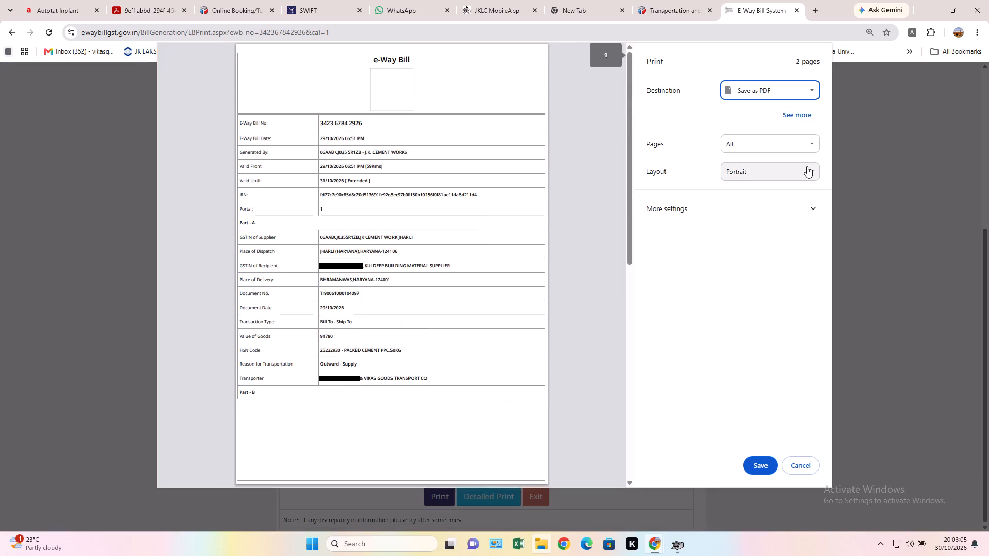
Set a custom print scale of 69 for the e-way bill, keeping portrait layout and default margins.
left_click(805, 180)
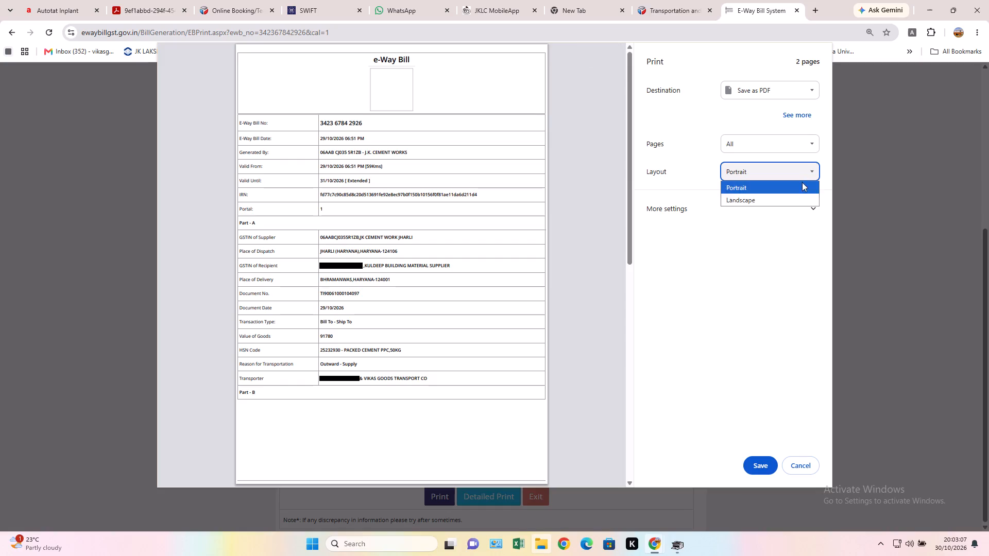
left_click(887, 215)
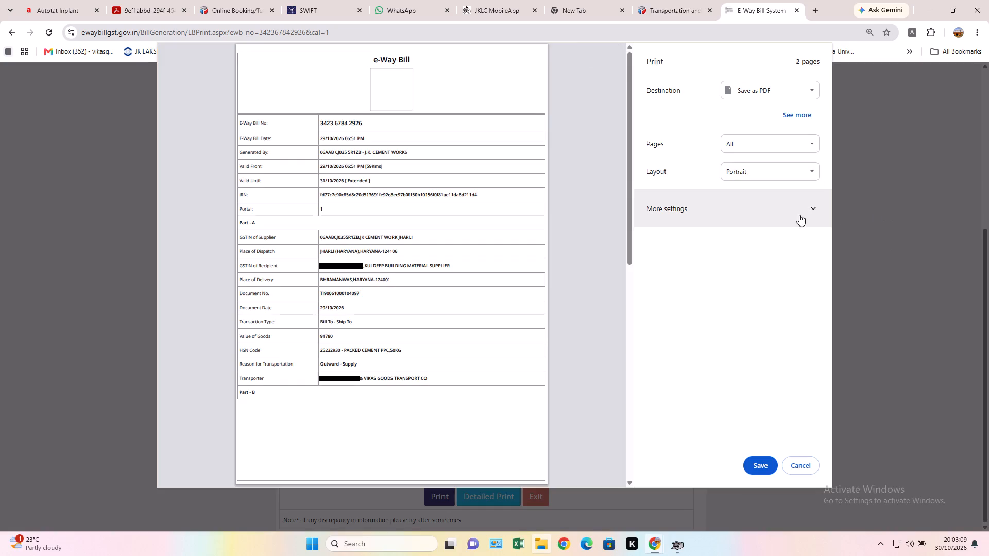
left_click(816, 207)
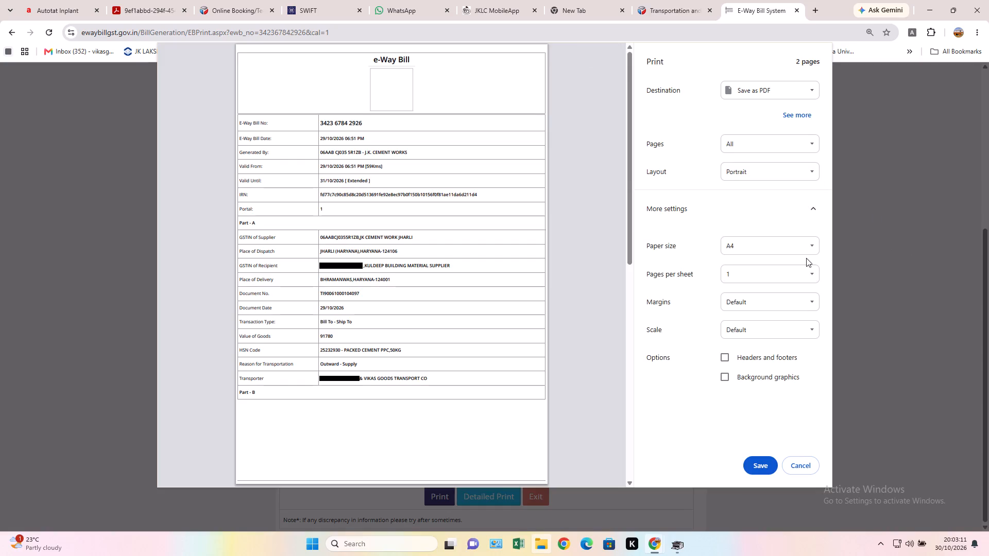
left_click(798, 299)
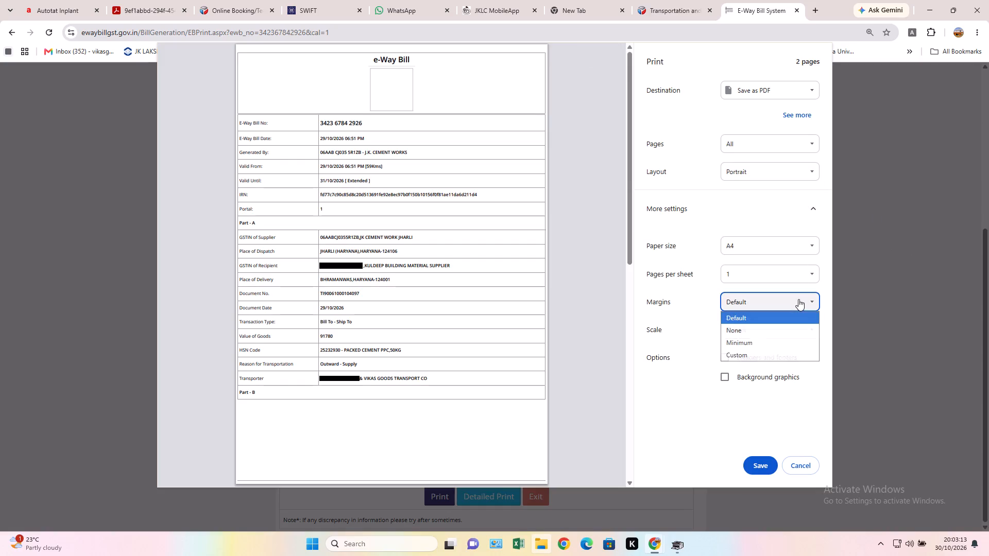
left_click(798, 299)
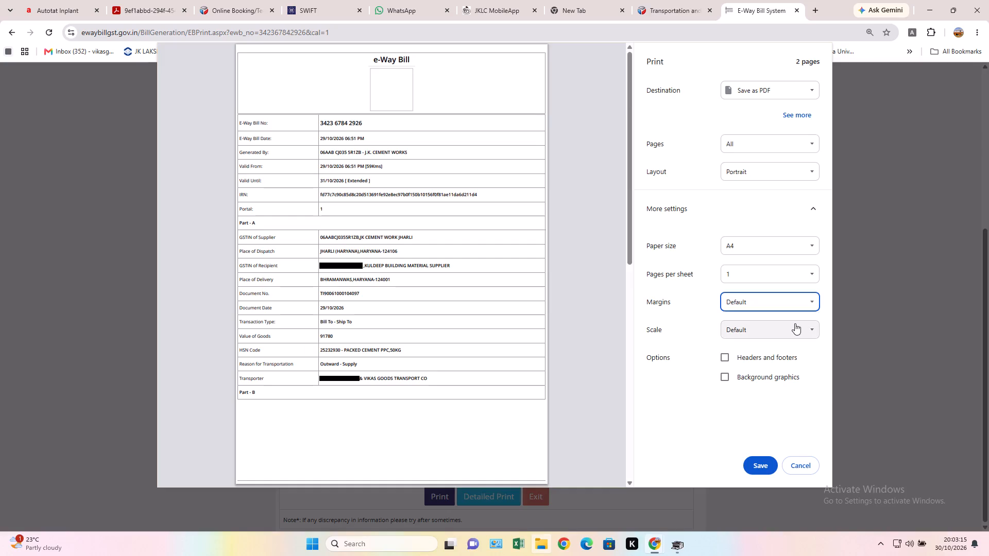
left_click(795, 323)
left_click(780, 352)
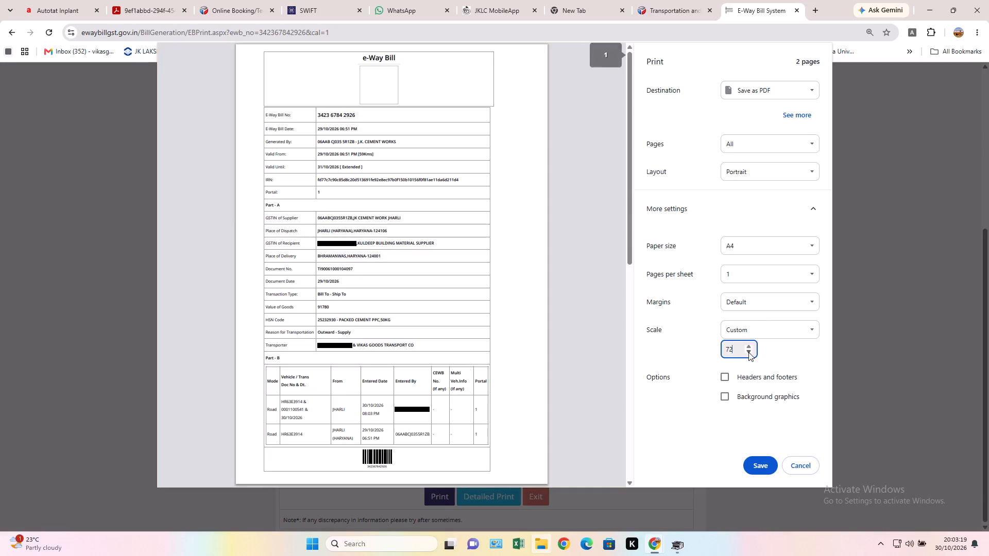
triple_click(748, 352)
left_click(748, 352)
scroll(435, 306, "down", 6)
scroll(434, 305, "up", 6)
left_click(746, 346)
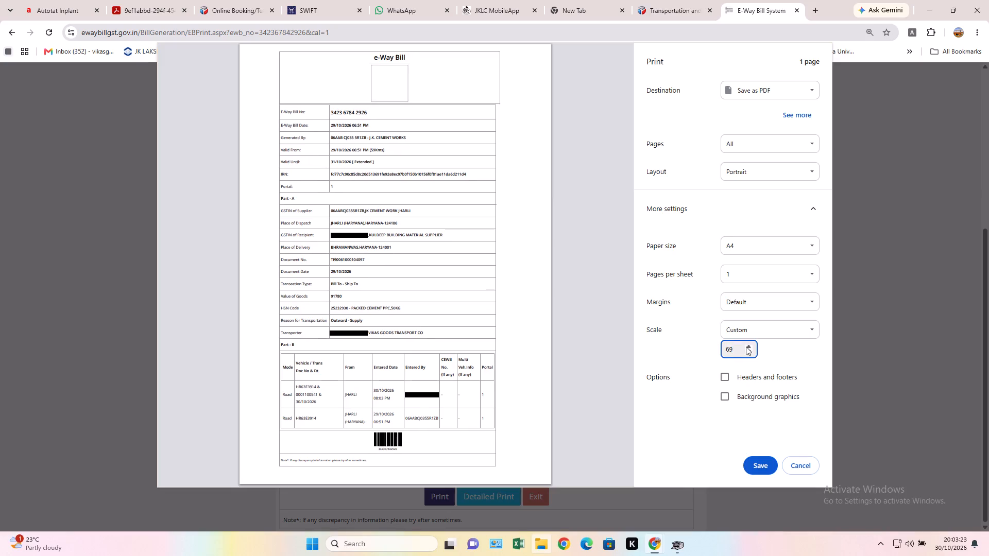
scroll(279, 346, "down", 6)
scroll(325, 341, "up", 7)
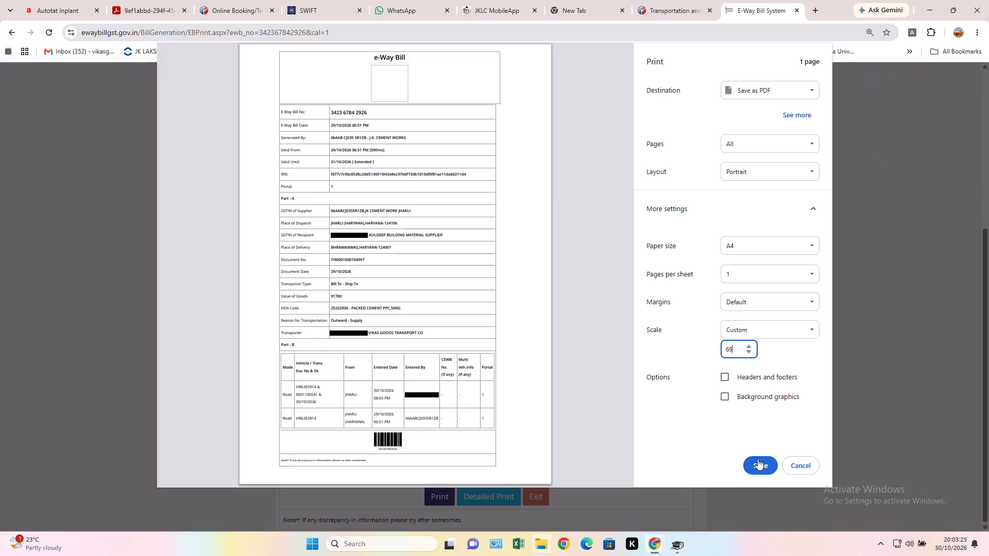
Save the e-way bill PDF to the Desktop, adding 3914 to the end of the suggested file name.
left_click(759, 460)
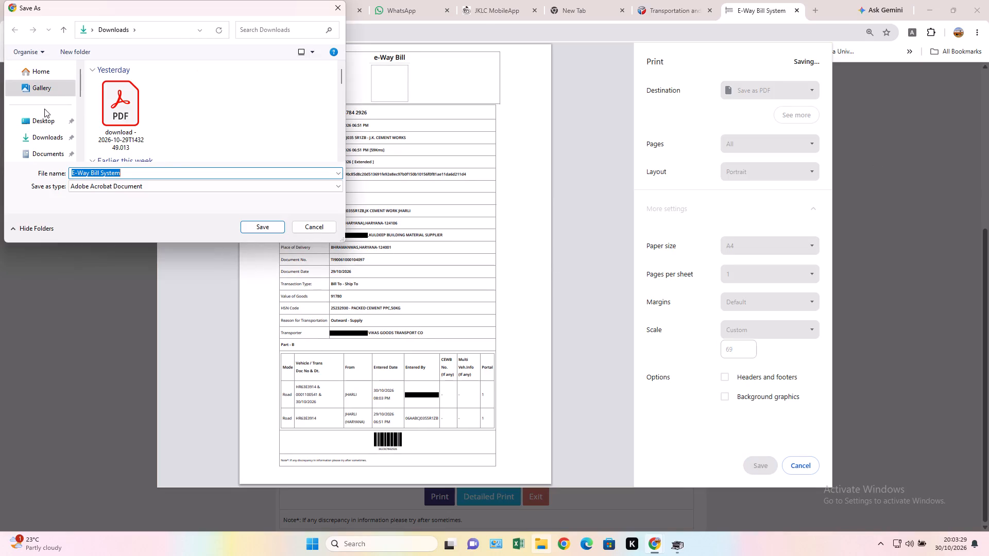
left_click(43, 121)
left_click(41, 98)
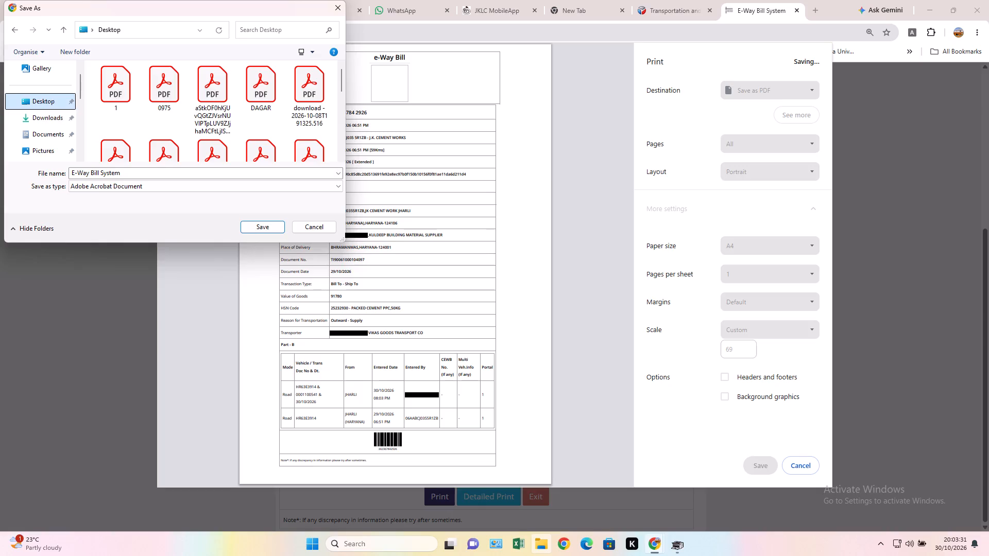
left_click(166, 175)
left_click(166, 175)
left_click(166, 175)
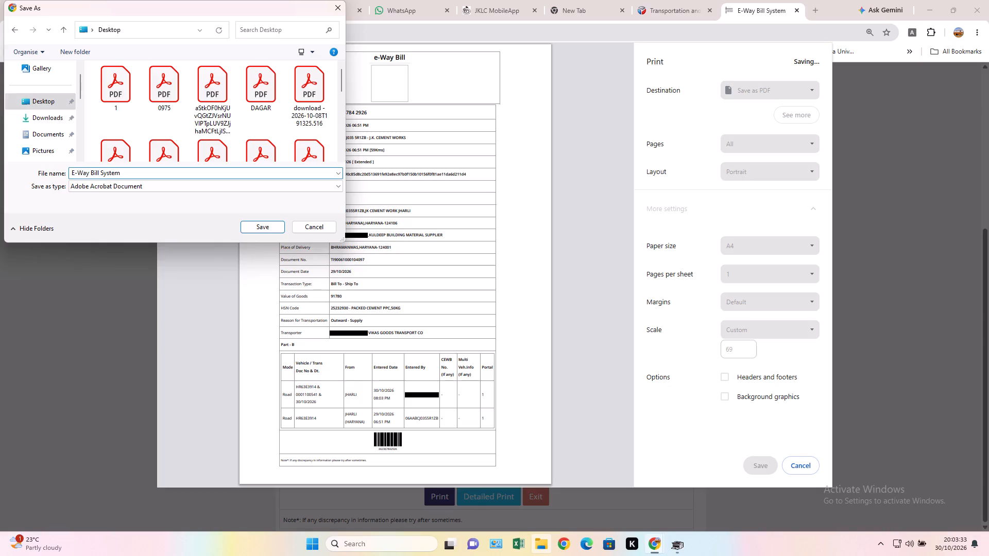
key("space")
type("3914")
left_click(276, 228)
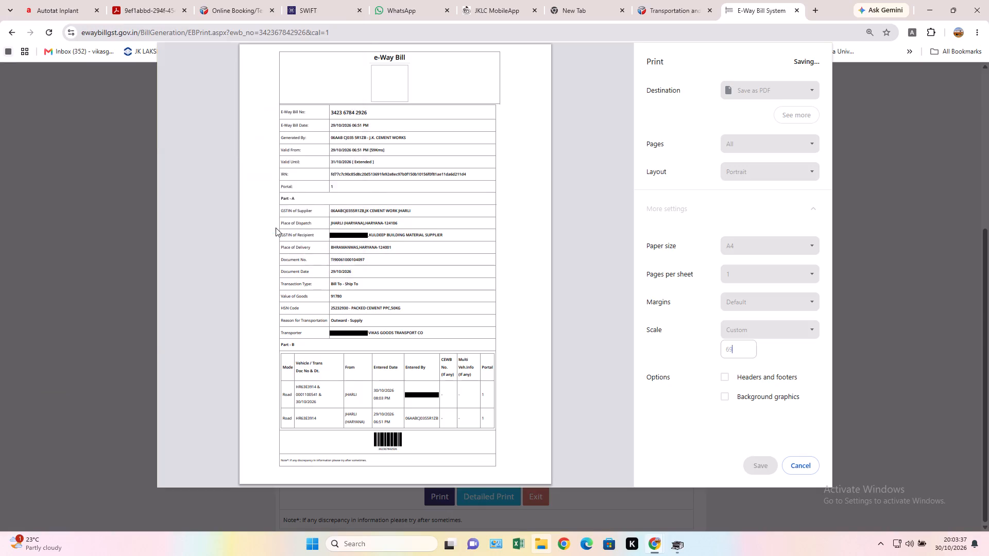